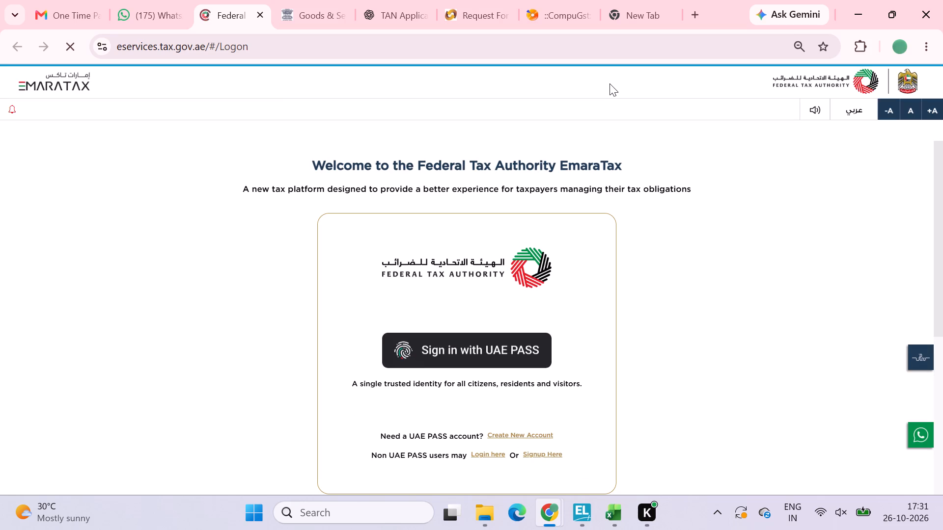
Start signing in to the EmaraTax portal with UAE PASS, bringing up the UAE PASS login page.
drag(610, 83, 399, 245)
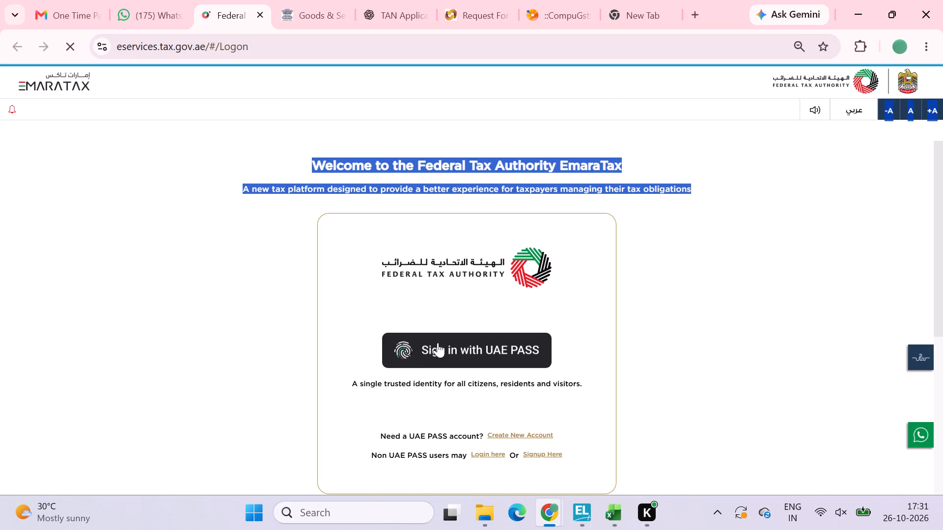
click(459, 356)
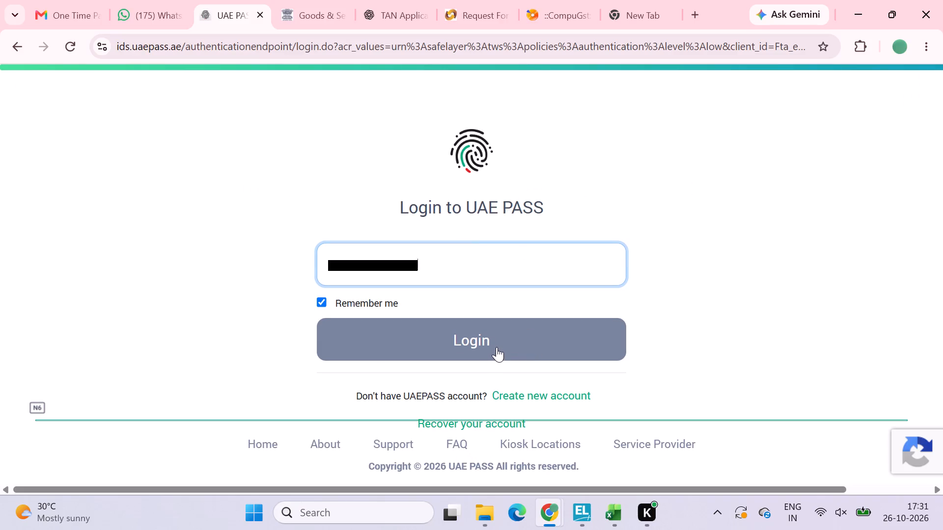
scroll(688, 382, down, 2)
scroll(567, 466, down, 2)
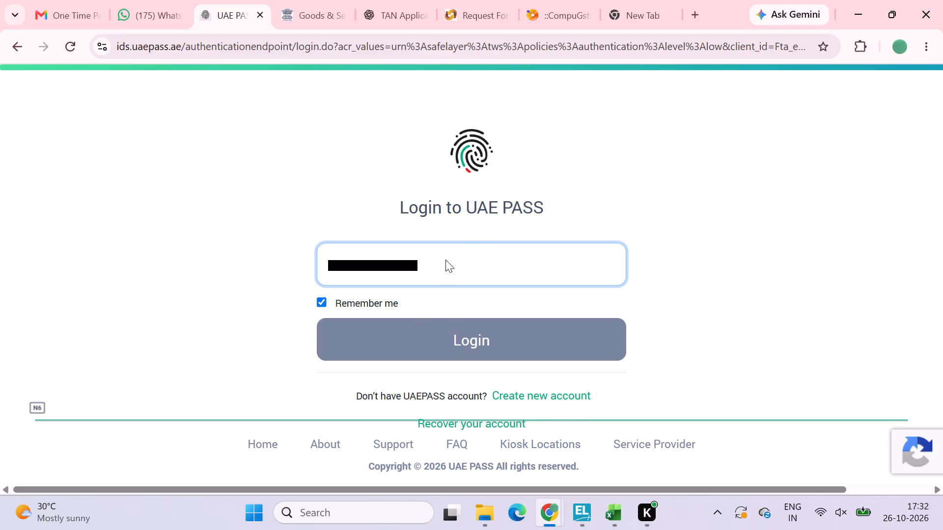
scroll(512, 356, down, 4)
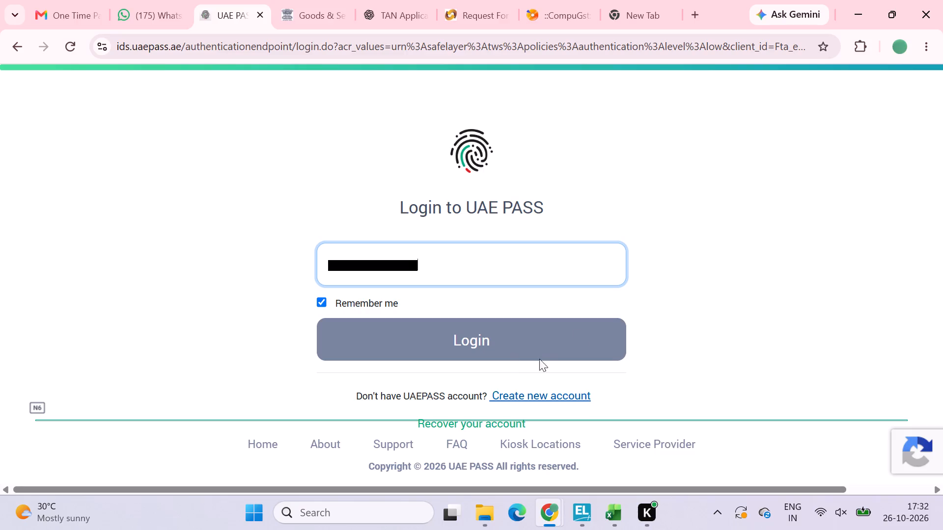
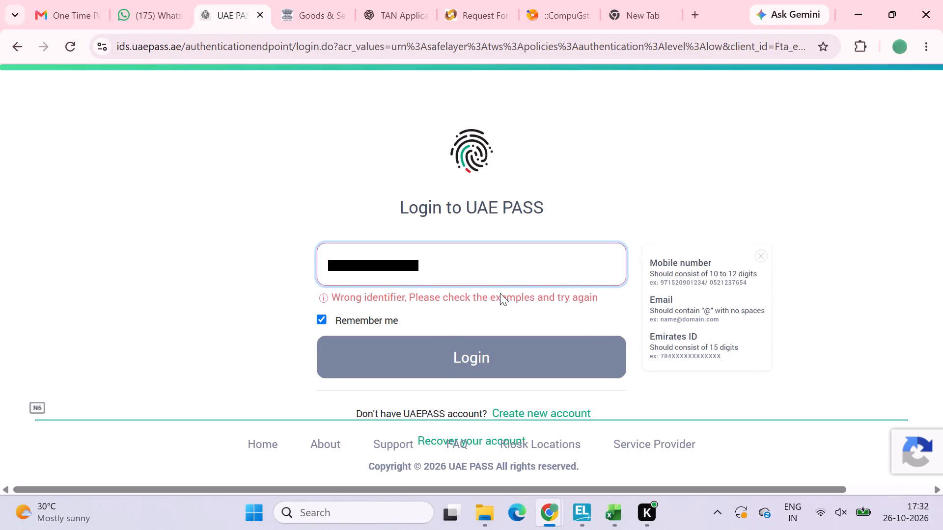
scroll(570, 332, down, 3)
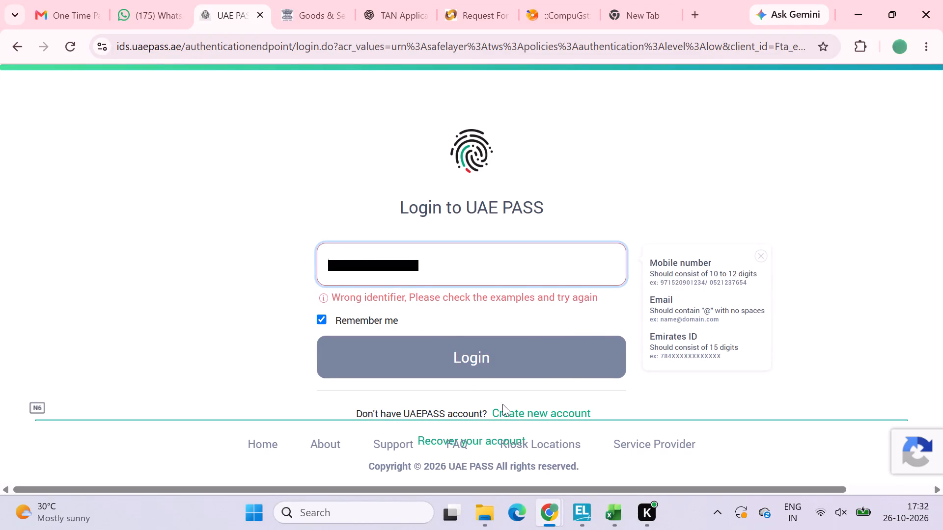
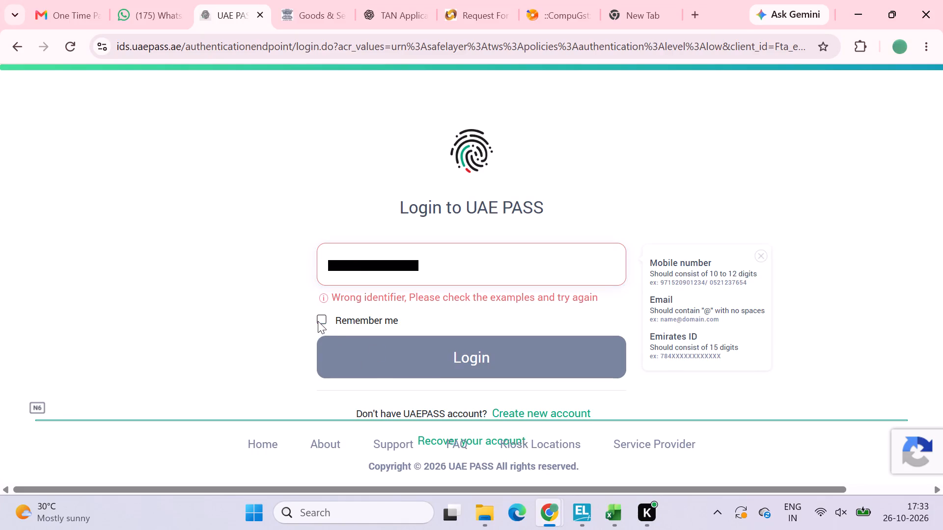
Try to log in to UAE PASS with the entered identifier and Remember me enabled.
click(396, 356)
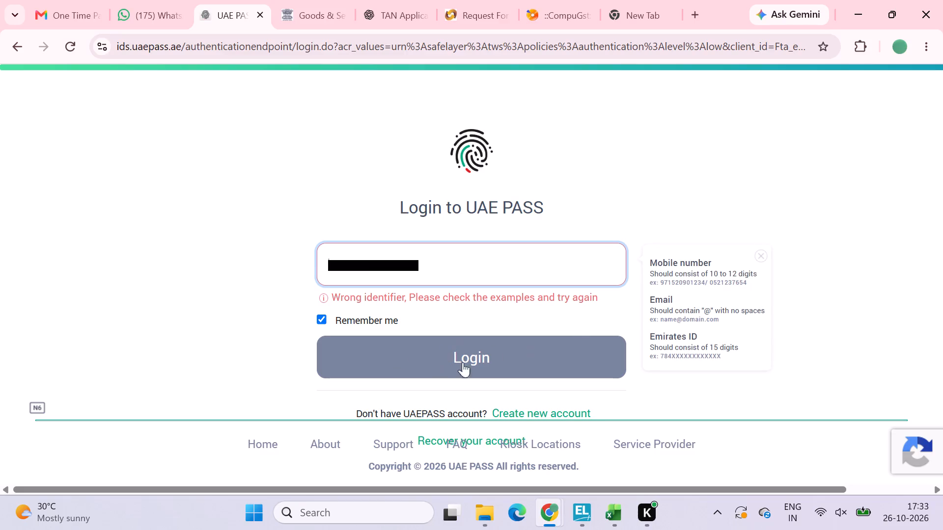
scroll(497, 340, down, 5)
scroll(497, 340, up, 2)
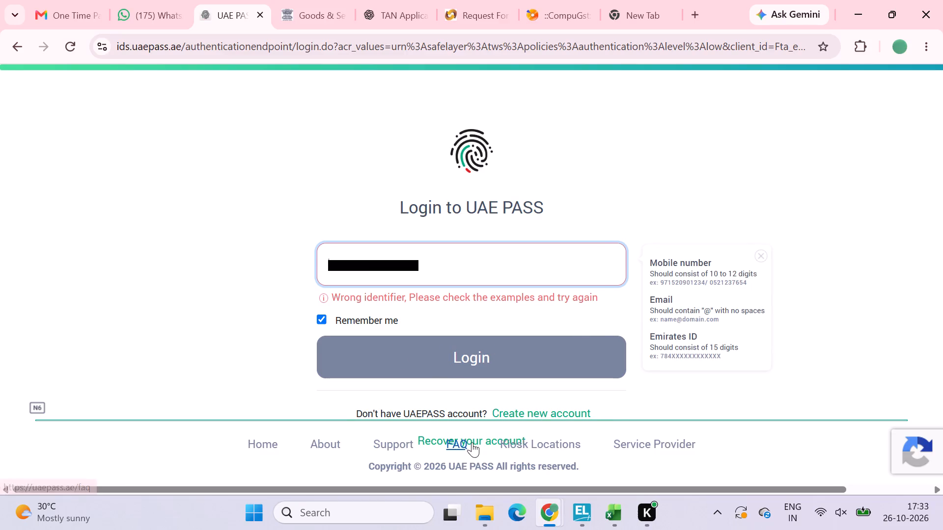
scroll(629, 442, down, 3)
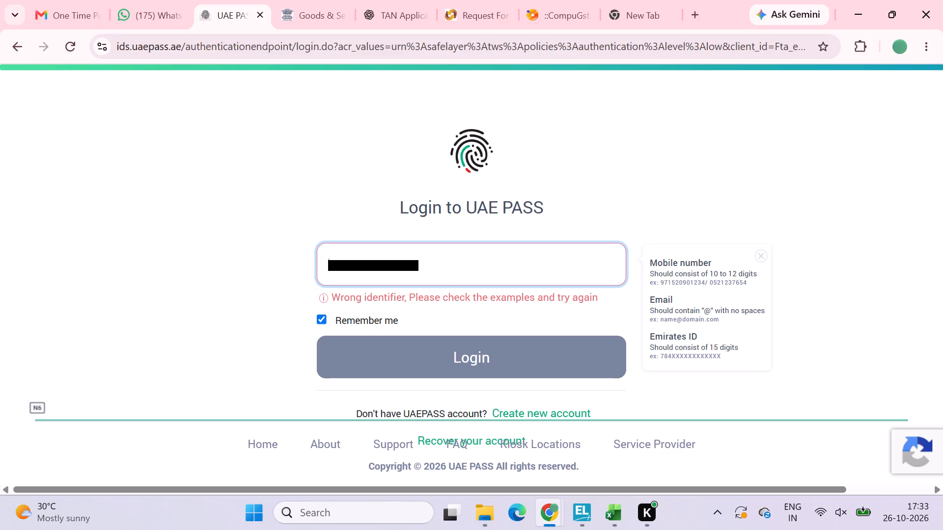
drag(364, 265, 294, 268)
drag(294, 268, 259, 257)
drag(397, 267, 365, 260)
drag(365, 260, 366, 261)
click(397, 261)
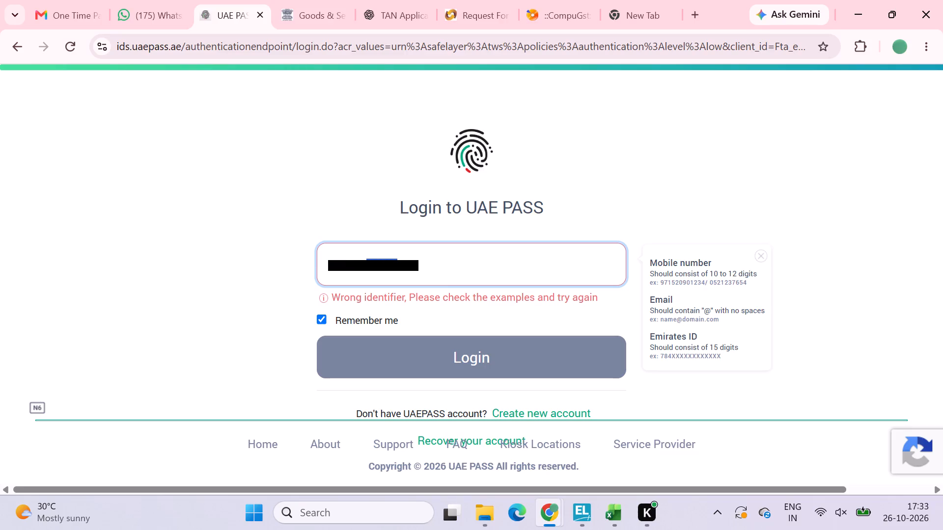
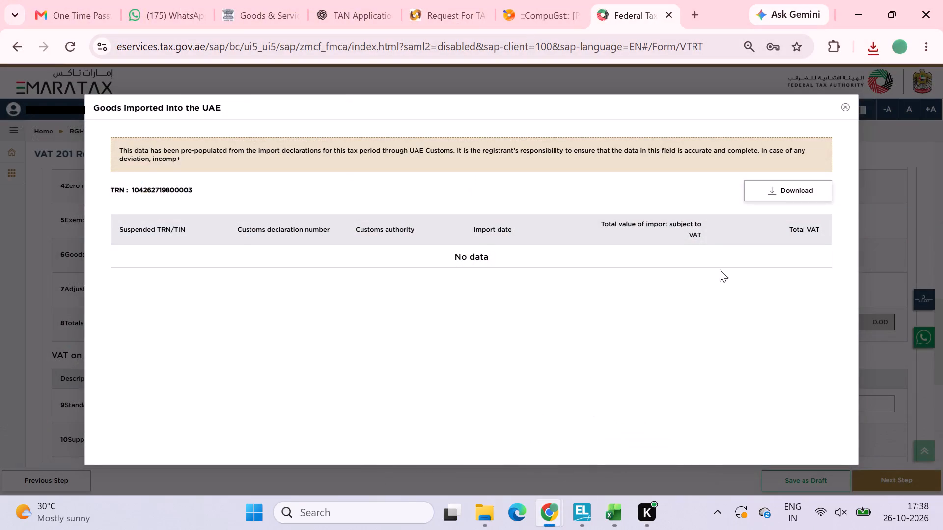
Close the details of goods imported into the UAE.
click(844, 107)
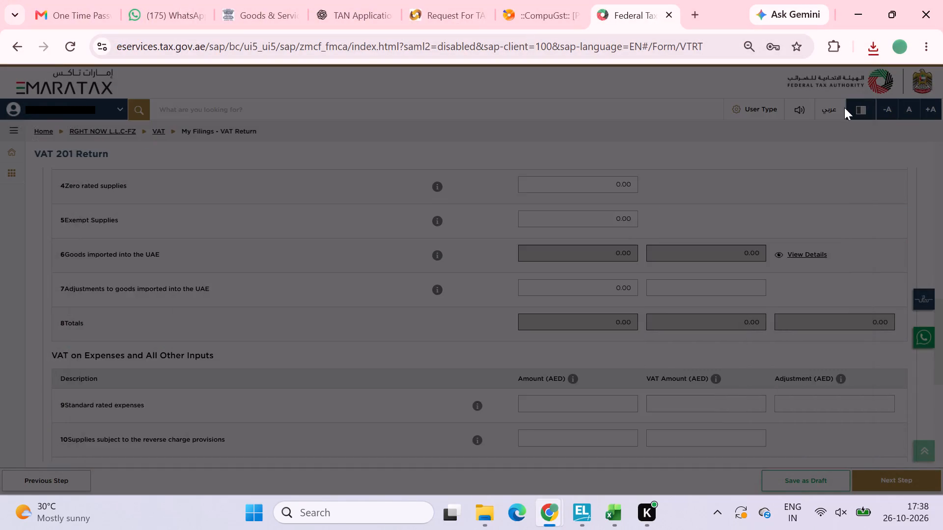
Under VAT on Expenses and All Other Inputs, enter 0 as the Amount for rows 9 and 10.
scroll(742, 350, down, 3)
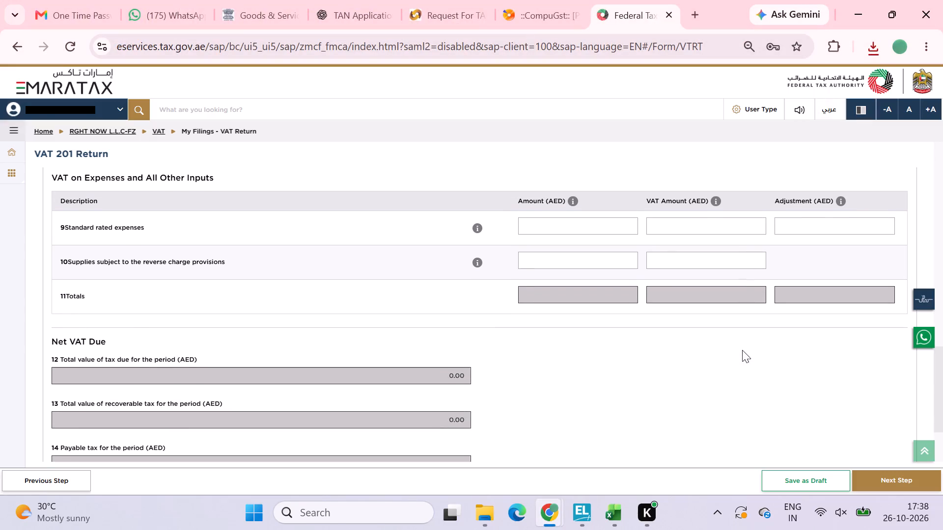
click(608, 221)
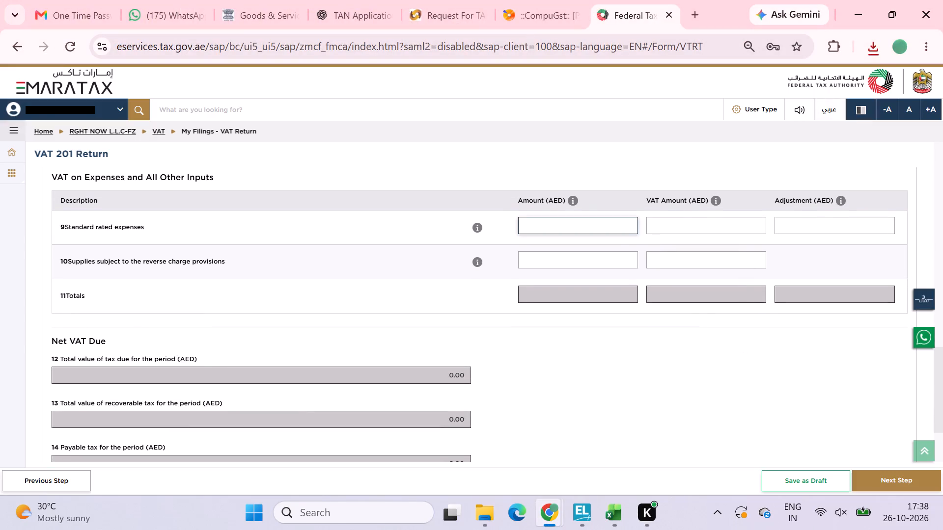
key(0)
key(Down)
key(0)
key(Down)
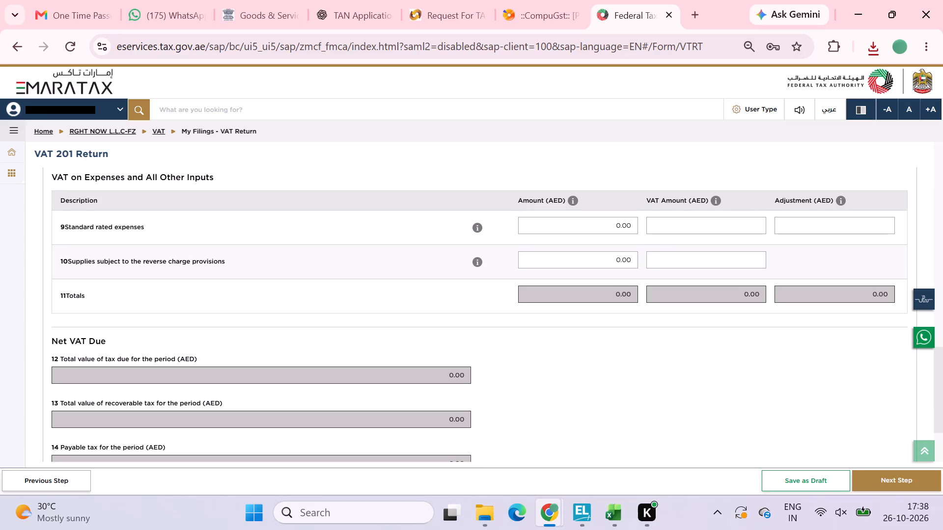
Answer No to the Profit Margin Scheme question.
scroll(727, 389, down, 4)
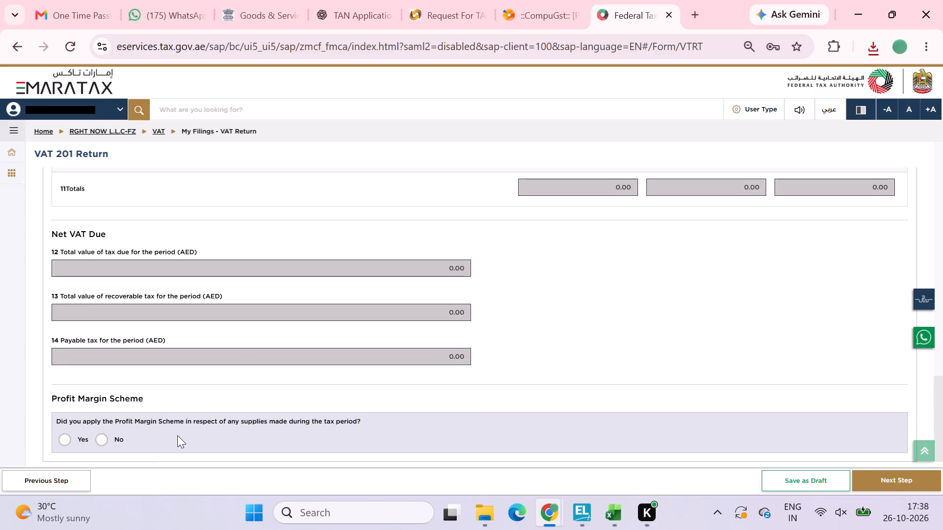
click(102, 439)
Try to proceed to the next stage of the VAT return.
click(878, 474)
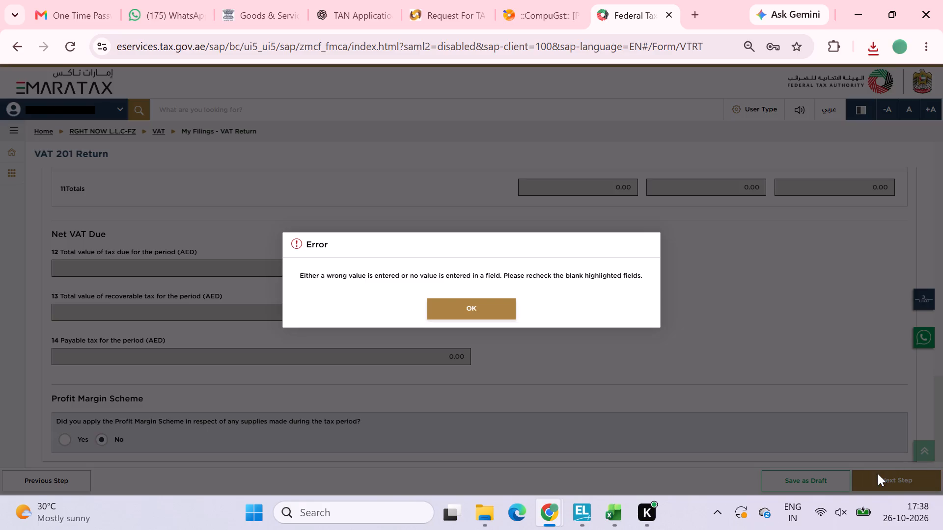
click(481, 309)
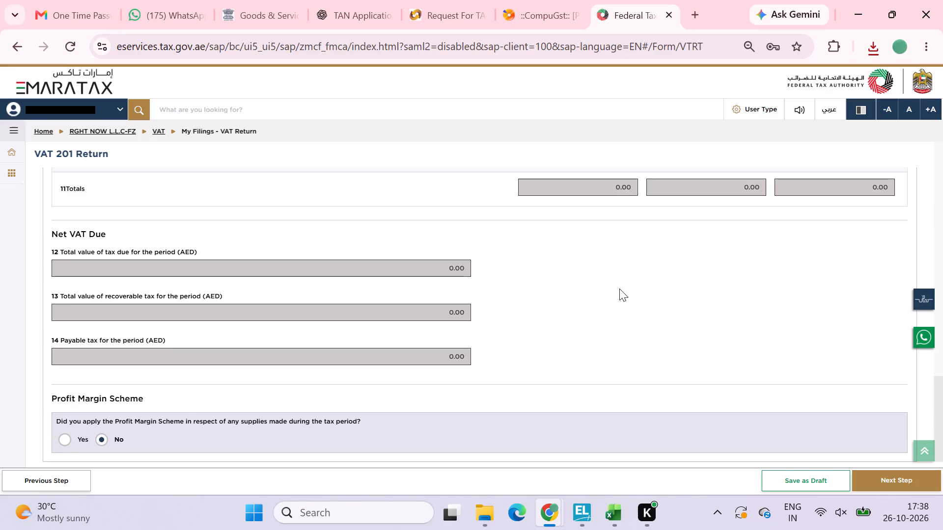
Under VAT on Sales and All Other Outputs, enter 0 as the Amount for rows 1a to 1g, Abu Dhabi through Fujairah.
scroll(621, 289, up, 8)
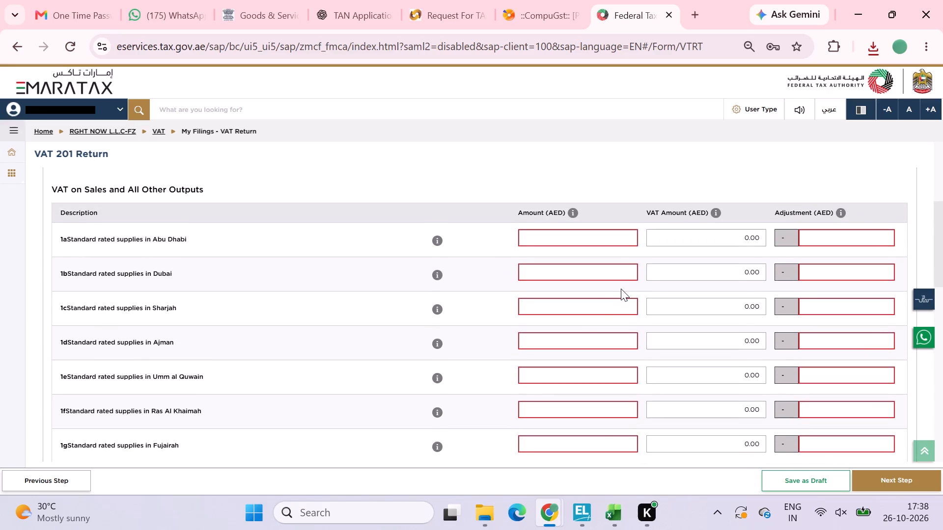
click(614, 232)
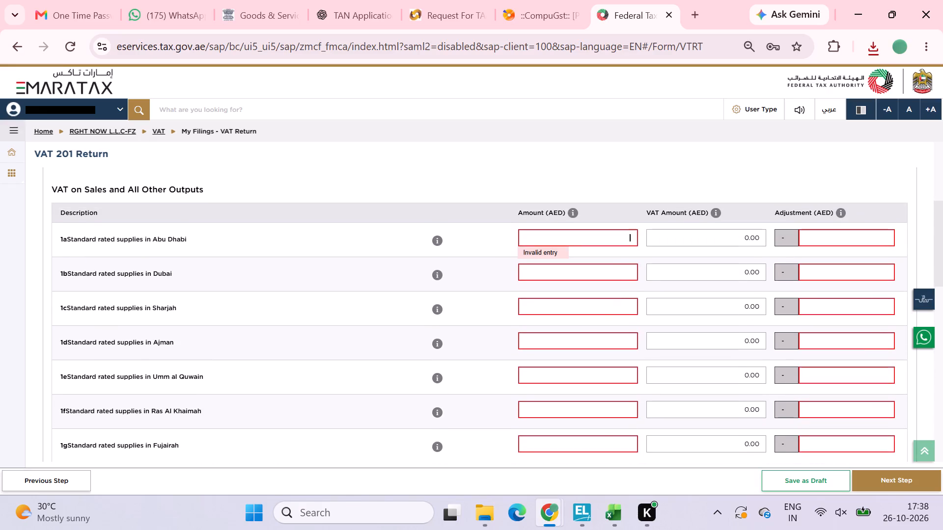
key(0)
key(Down)
key(0)
key(Down)
key(0)
key(Down)
key(0)
key(Down)
key(0)
key(Down)
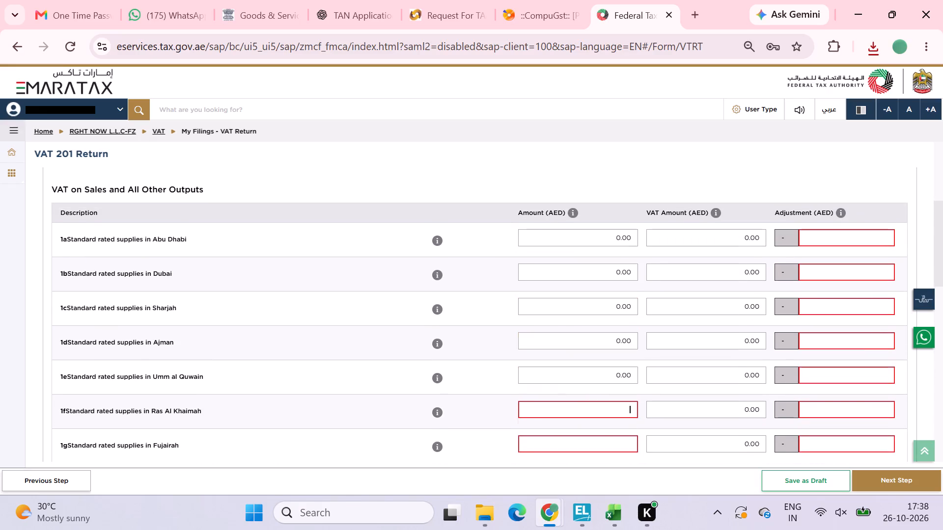
key(0)
key(Down)
key(0)
key(Down)
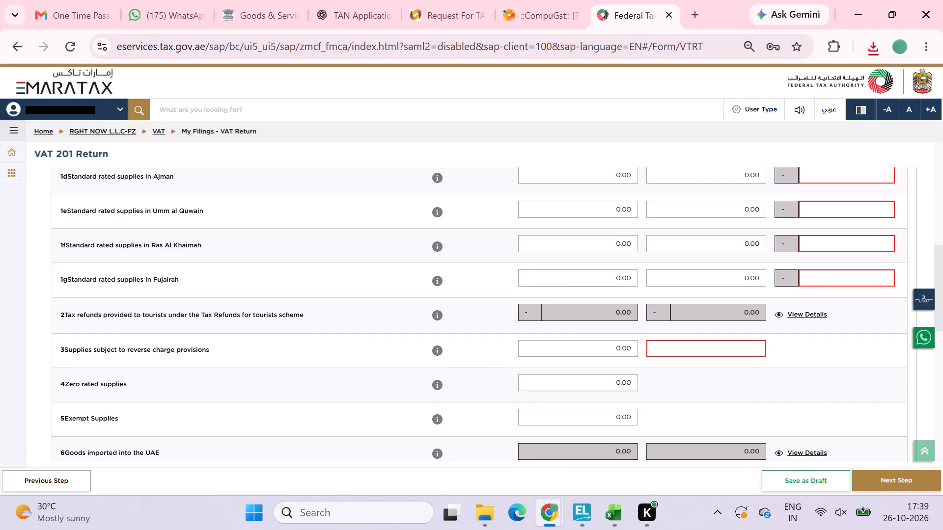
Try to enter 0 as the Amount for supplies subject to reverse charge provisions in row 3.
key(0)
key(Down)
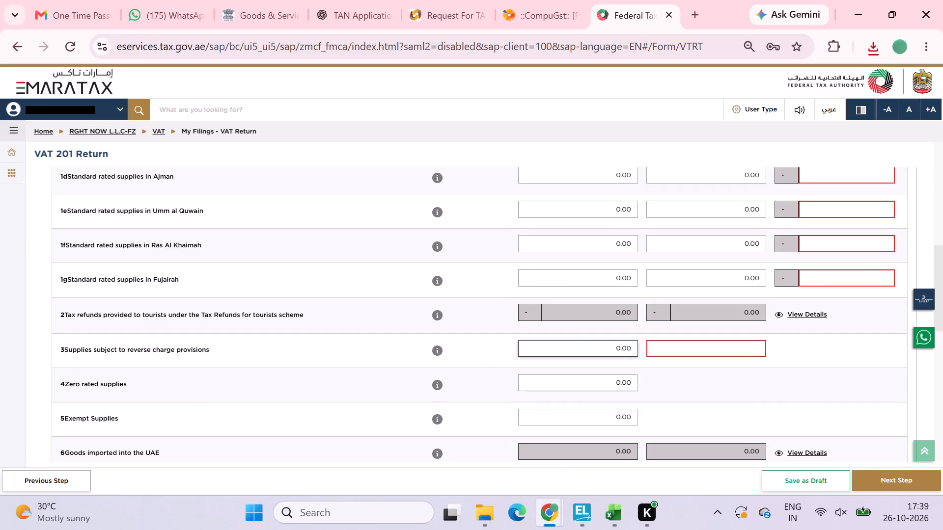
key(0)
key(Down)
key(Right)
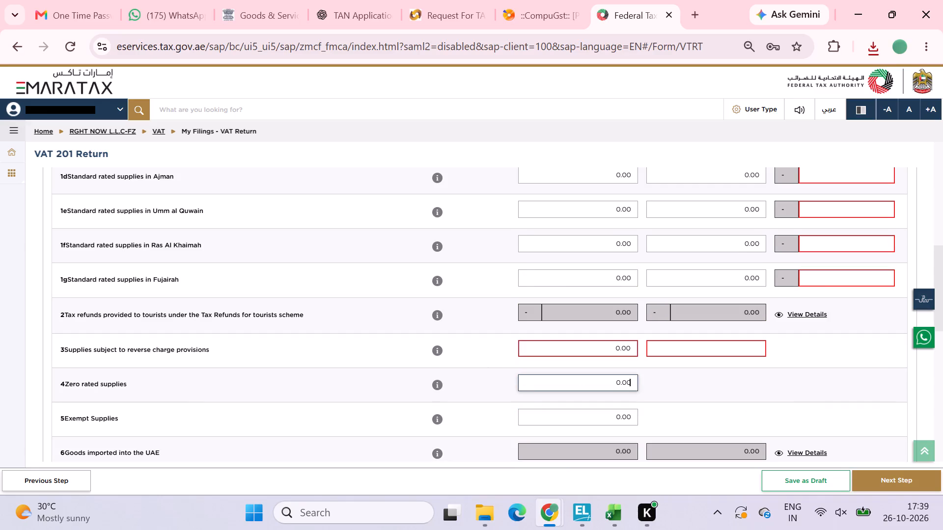
Enter 0 as the VAT Amount for supplies subject to reverse charge provisions in row 3.
click(748, 349)
key(0)
key(Down)
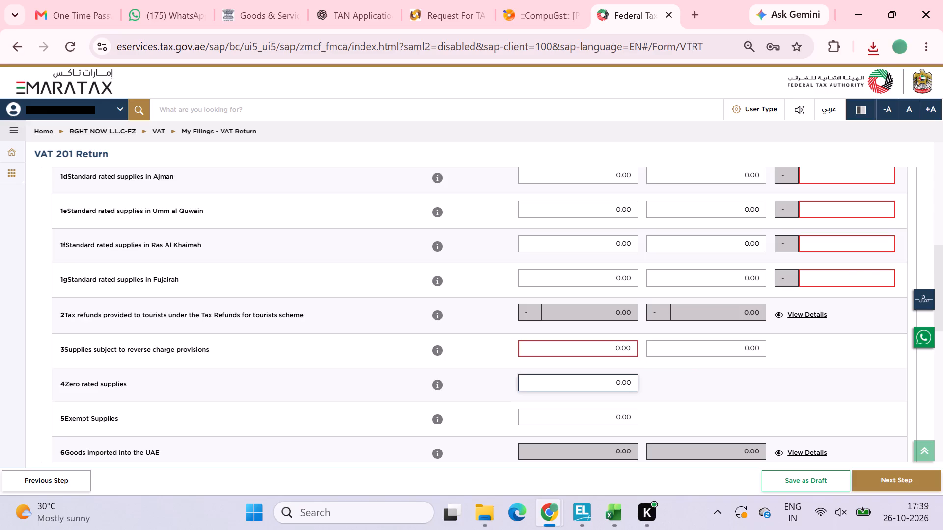
Enter 0 as the Adjustment for the standard rated supplies in rows 1a to 1g, Abu Dhabi through Fujairah.
scroll(835, 277, up, 3)
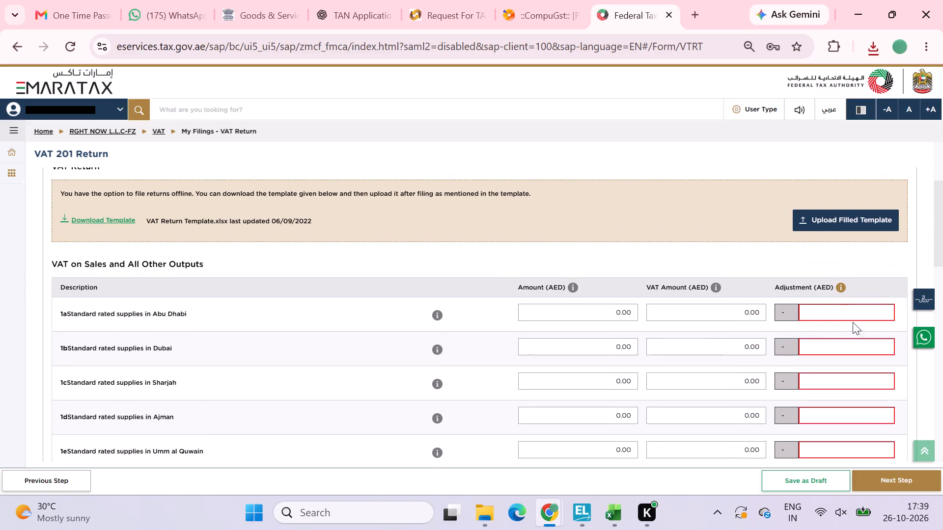
click(860, 314)
key(0)
key(Down)
key(0)
key(Down)
key(0)
key(Down)
key(0)
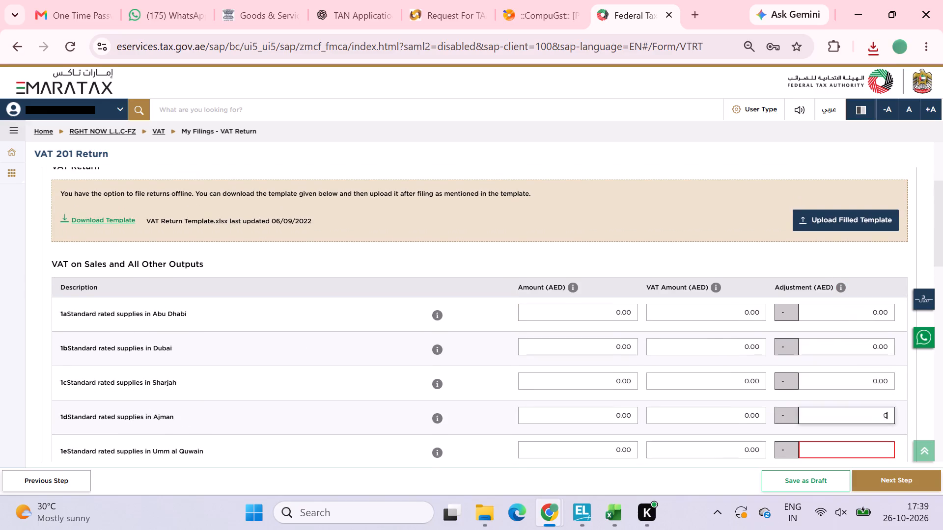
key(Down)
key(0)
key(Down)
key(0)
key(Down)
key(0)
key(Down)
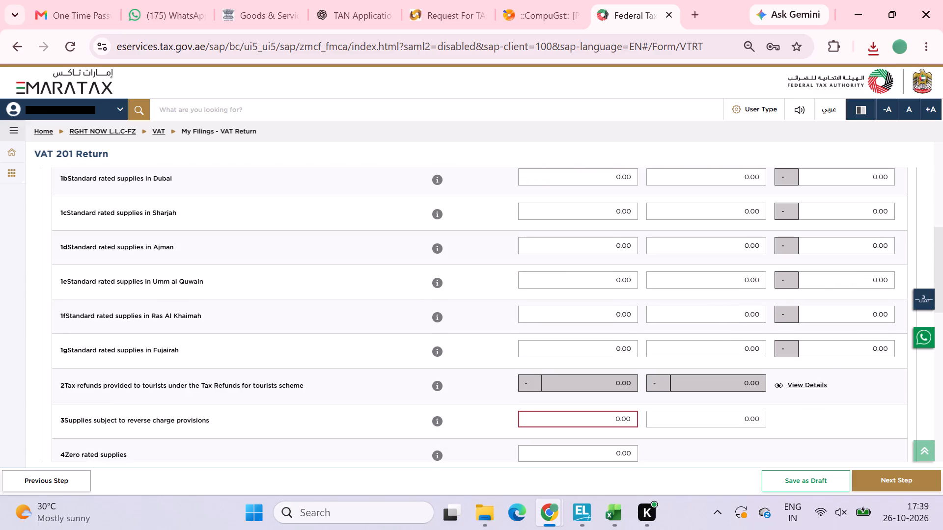
Clear the Amount for supplies subject to reverse charge provisions in row 3 and re-enter it as 0.
click(614, 421)
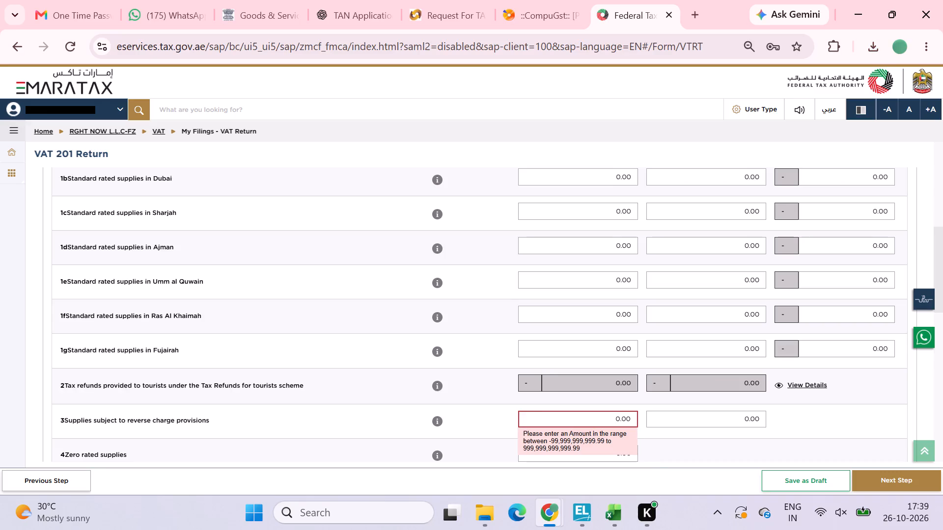
drag(605, 412, 660, 424)
key(BackSpace)
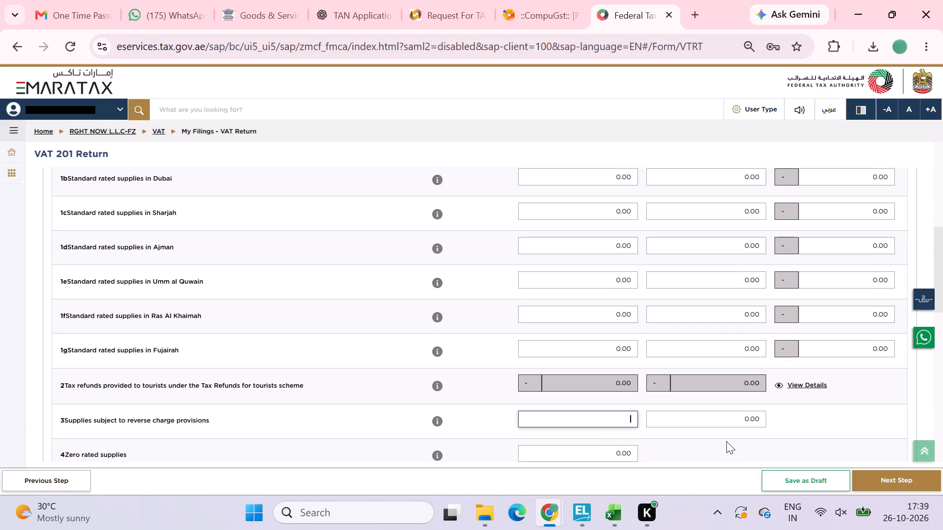
click(726, 441)
scroll(726, 441, down, 1)
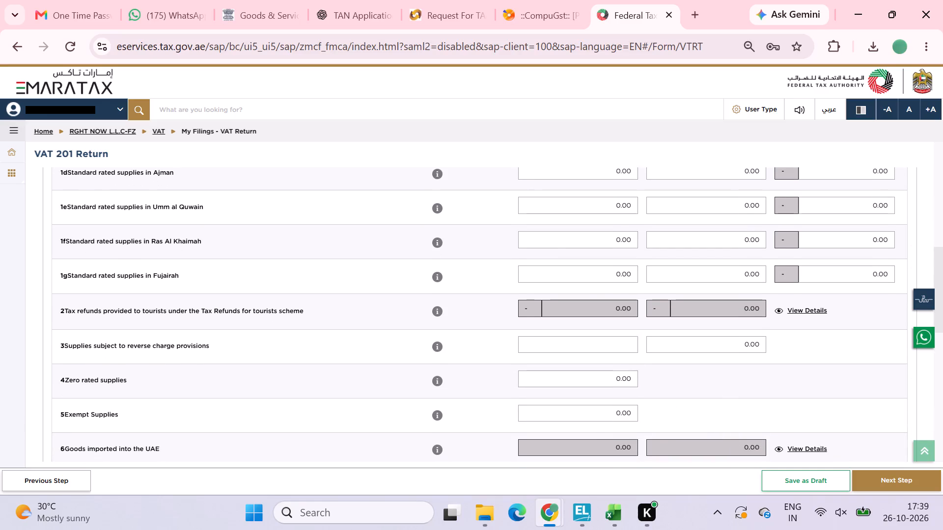
click(629, 349)
key(0)
key(Down)
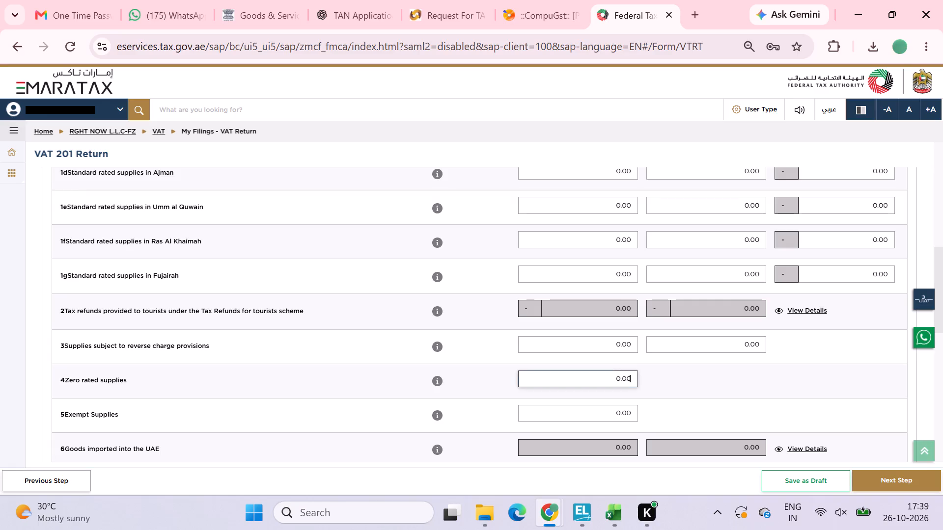
Enter 0 as the VAT Amount for adjustments to goods imported into the UAE in row 7.
key(Down)
key(Down)
key(Down)
key(Down)
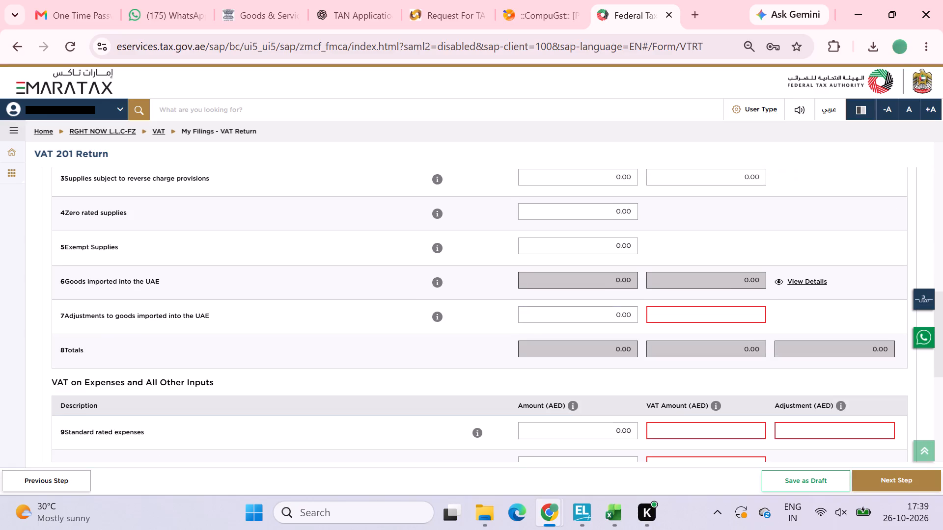
click(735, 317)
key(0)
key(Down)
key(Down)
Enter 0 for the VAT Amount and Adjustment of standard rated expenses and for the VAT Amount of row 10 reverse charge supplies.
scroll(798, 374, down, 2)
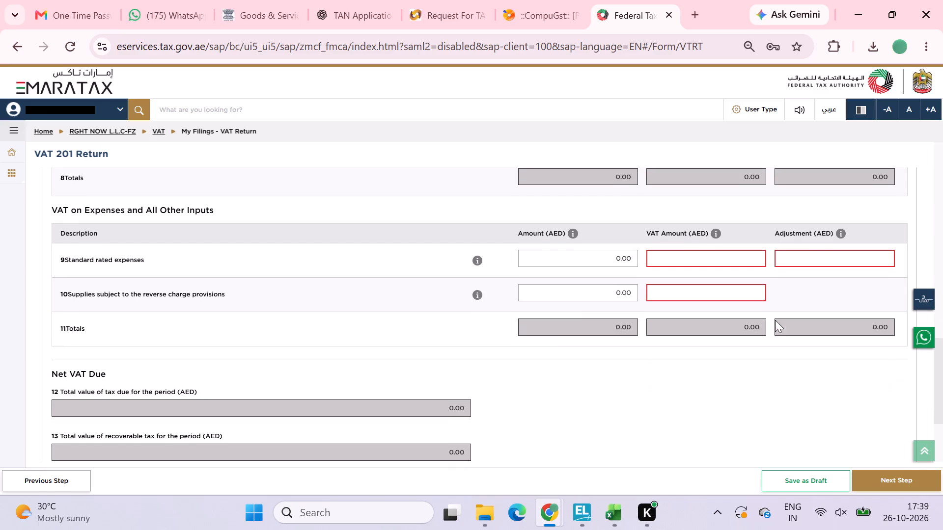
click(753, 263)
key(0)
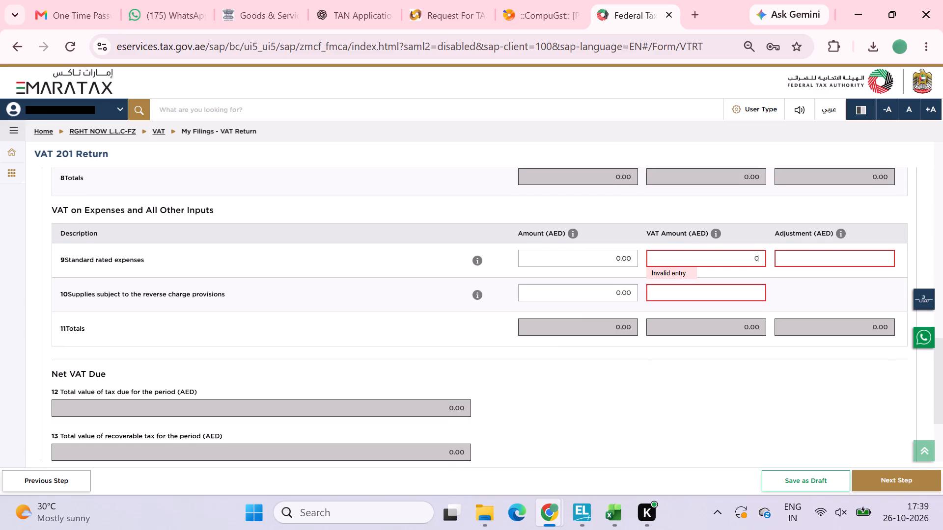
key(Left)
key(Left)
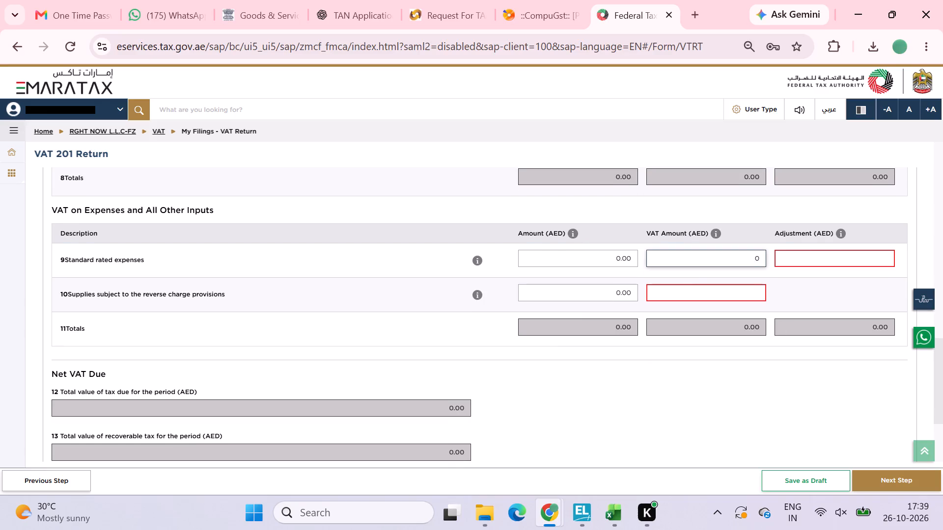
click(870, 256)
key(0)
key(Down)
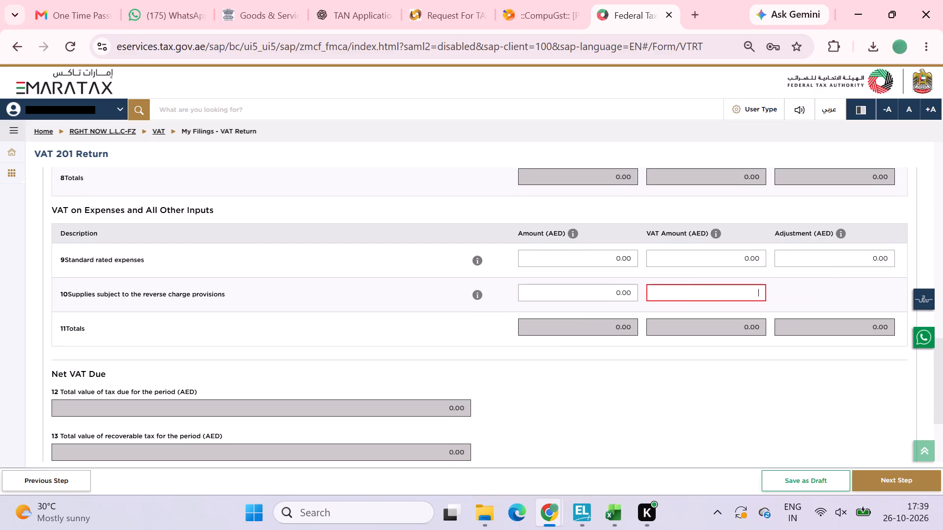
key(0)
key(Down)
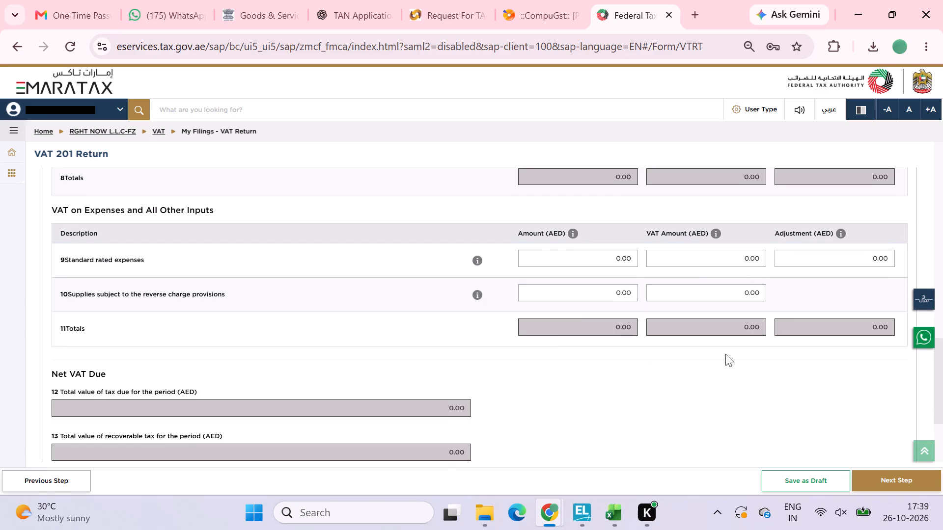
Proceed to the Review & Declaration stage of the VAT 201 return.
scroll(725, 354, down, 5)
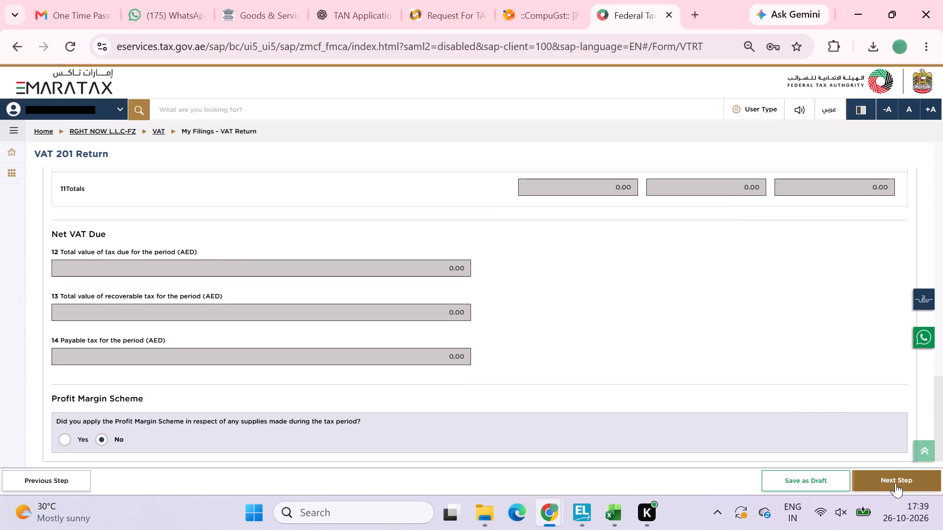
click(895, 482)
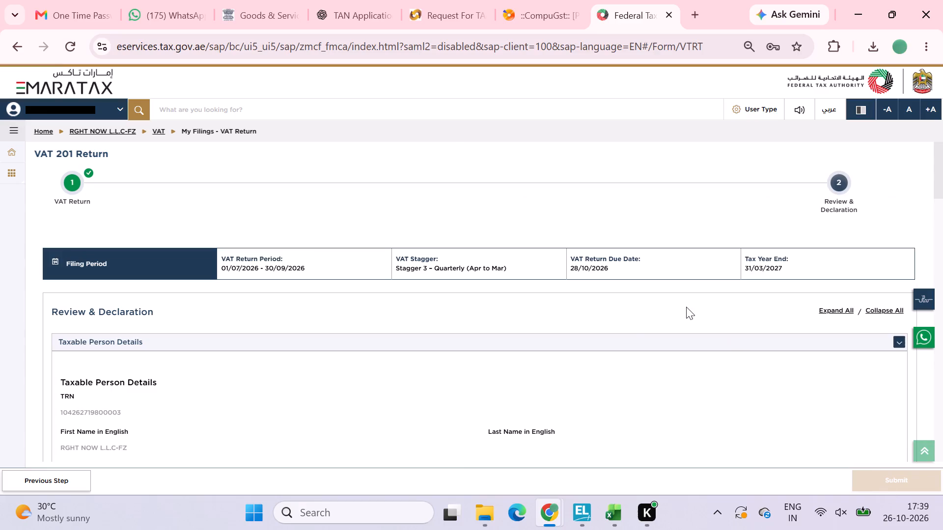
scroll(597, 354, down, 6)
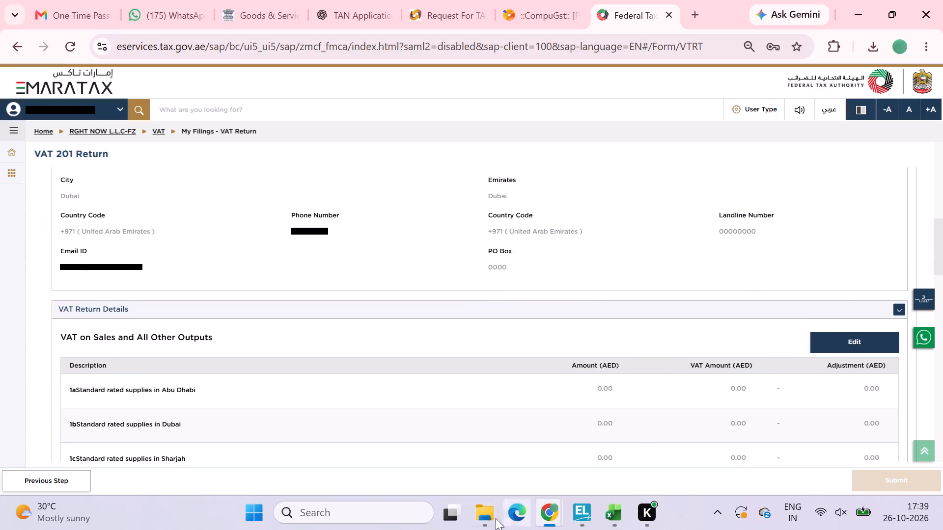
Switch to the PF Folder window in File Explorer and look through the Staf 1 Srishti folder for the RGHT NOW client folder.
click(486, 514)
click(569, 439)
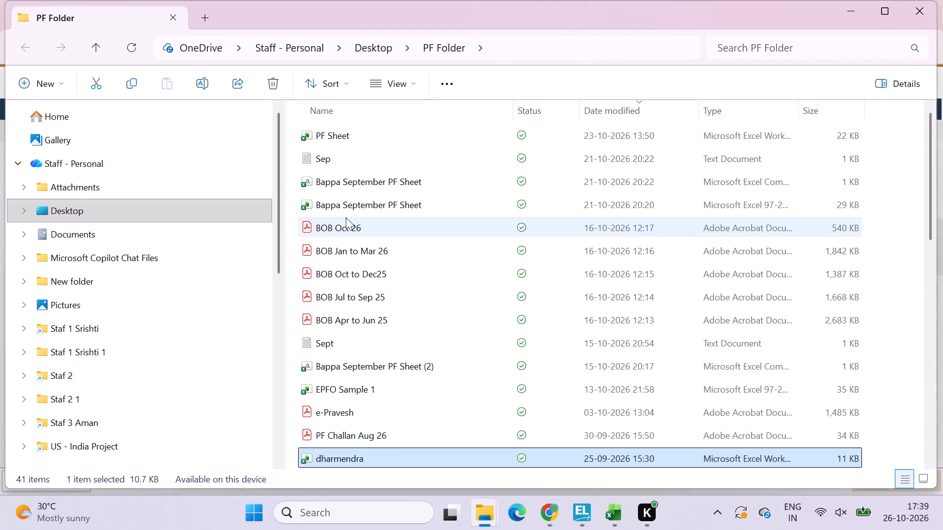
double_click(108, 326)
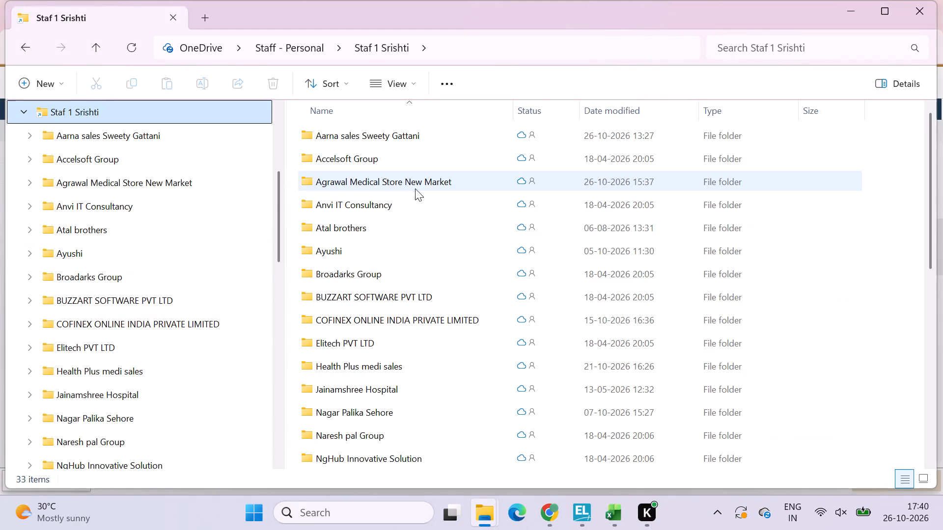
scroll(356, 351, down, 3)
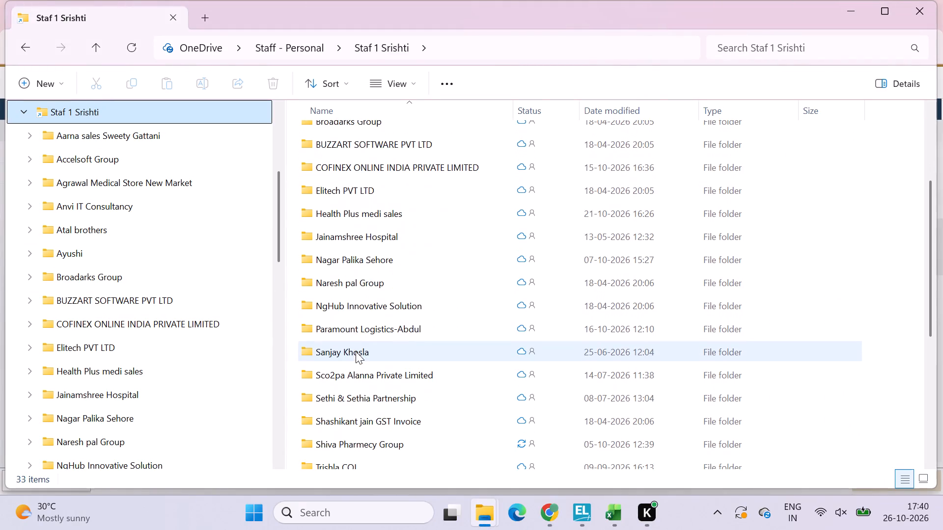
scroll(344, 410, down, 4)
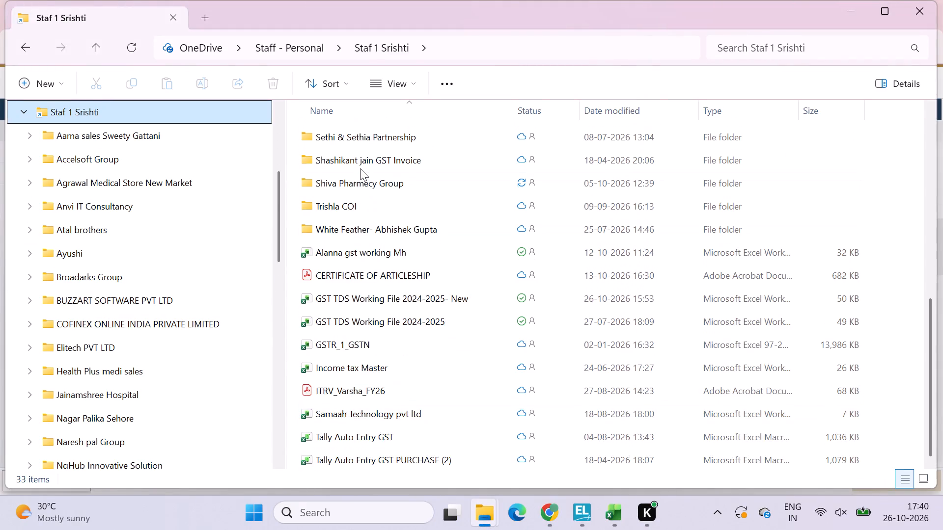
scroll(360, 168, up, 6)
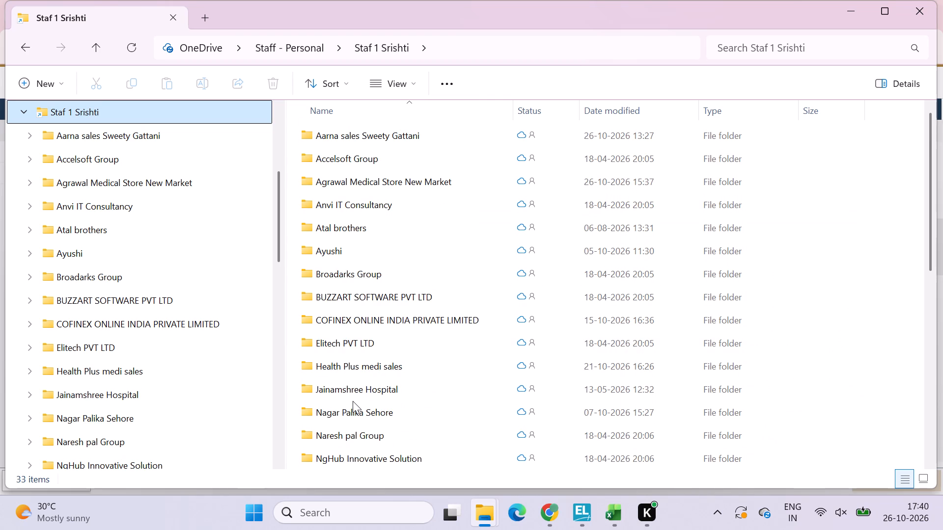
scroll(353, 401, down, 5)
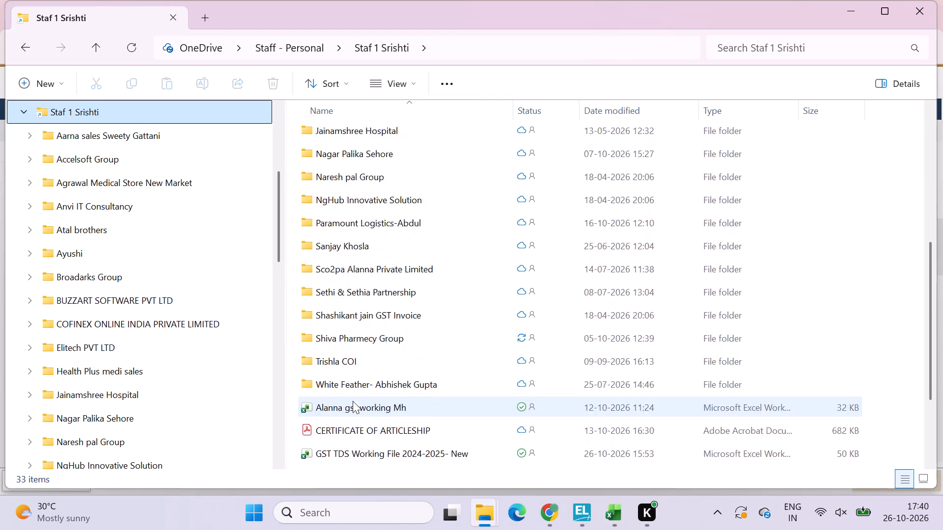
scroll(353, 401, down, 2)
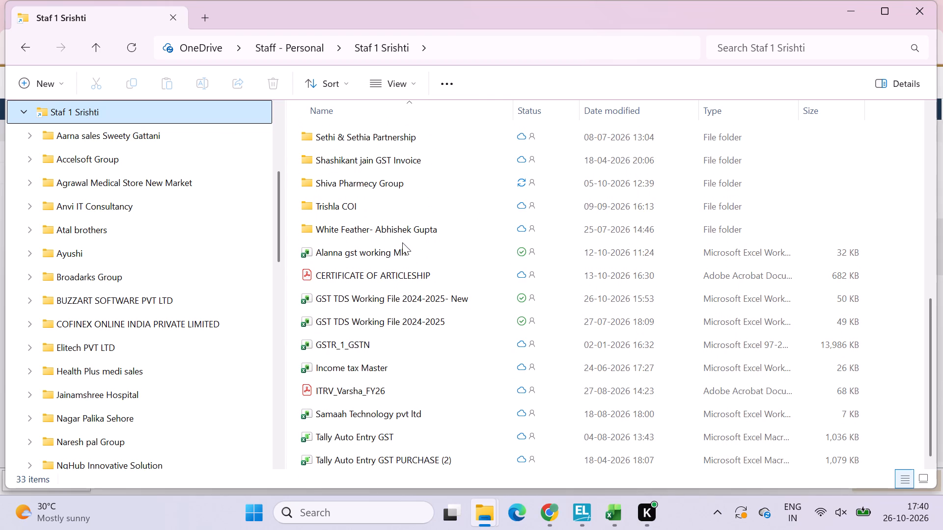
scroll(359, 247, up, 5)
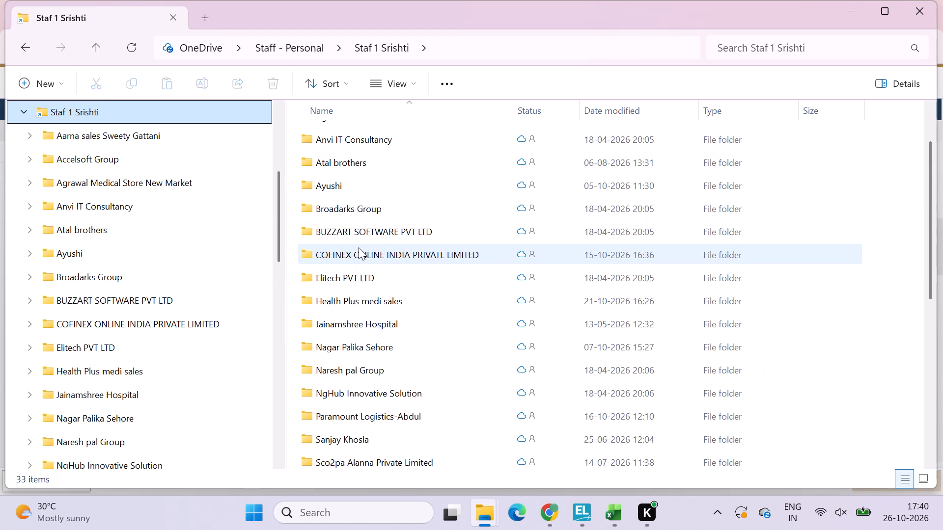
scroll(356, 405, down, 1)
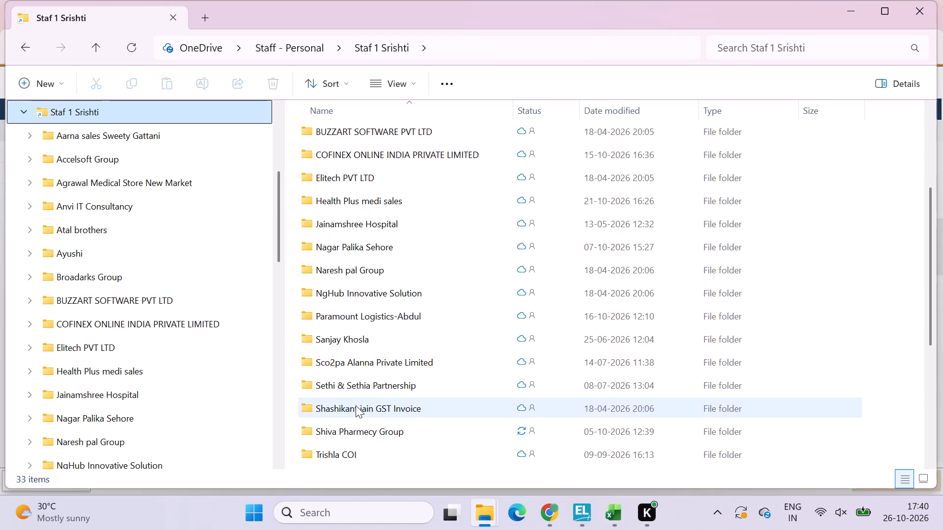
scroll(356, 405, down, 2)
scroll(195, 198, up, 2)
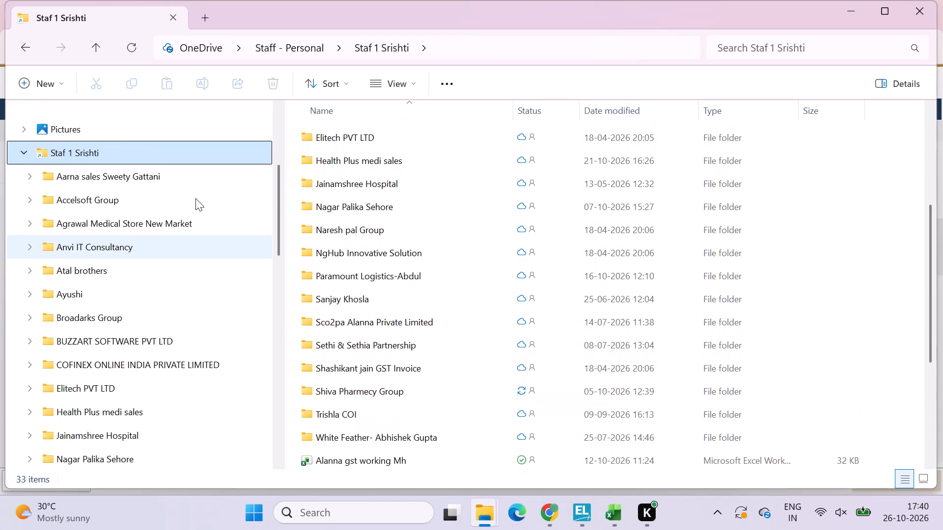
Open the RGHT NOW PVT Ltd client folder inside the Staf 2 folder.
scroll(195, 198, up, 2)
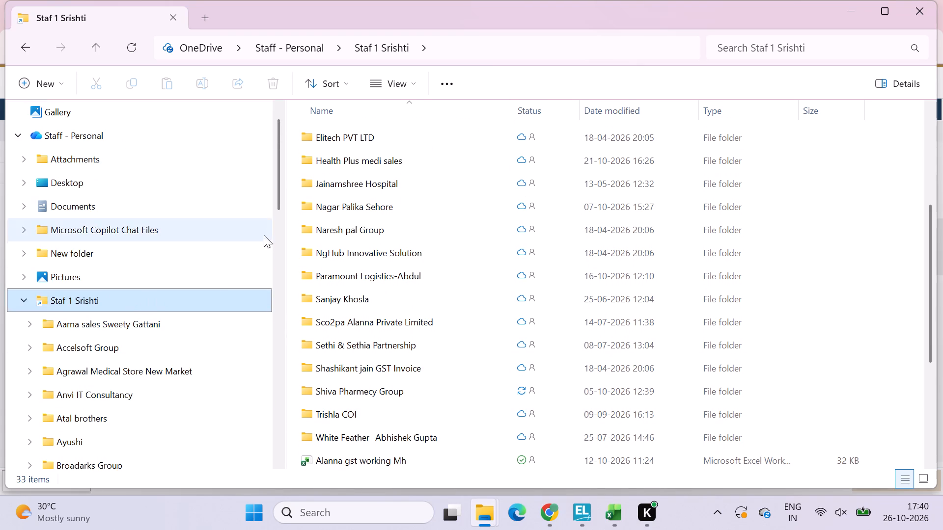
scroll(133, 357, down, 10)
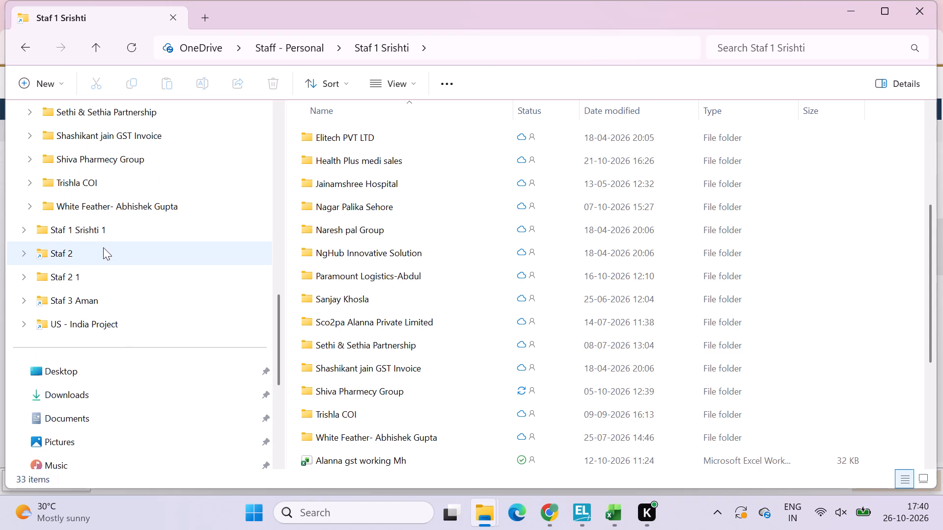
double_click(103, 247)
scroll(349, 402, down, 1)
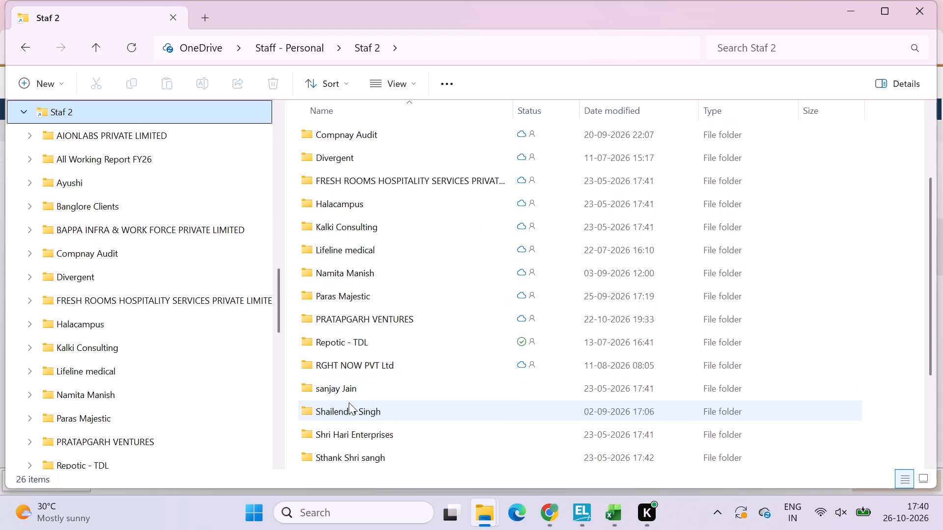
scroll(349, 402, down, 1)
double_click(355, 337)
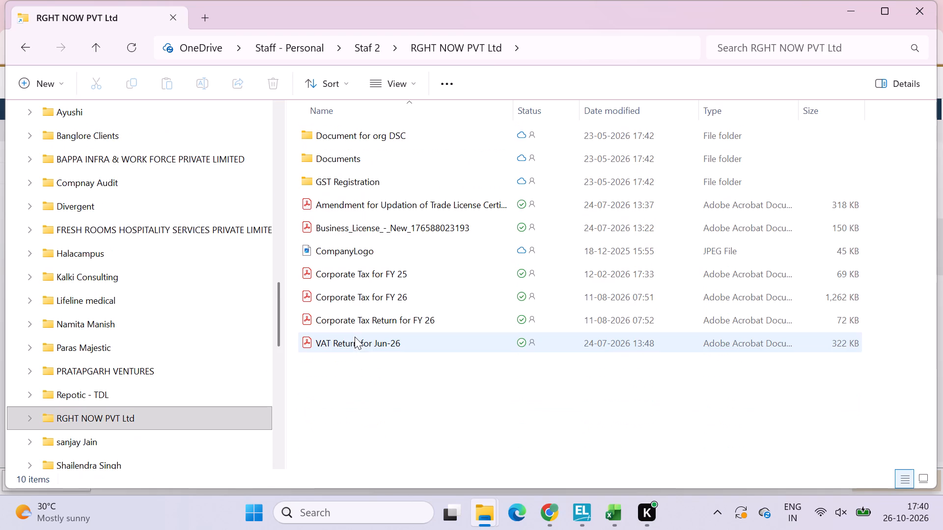
Open the VAT Return for Jun-26 PDF and examine the previous return's submission acknowledgement.
double_click(398, 344)
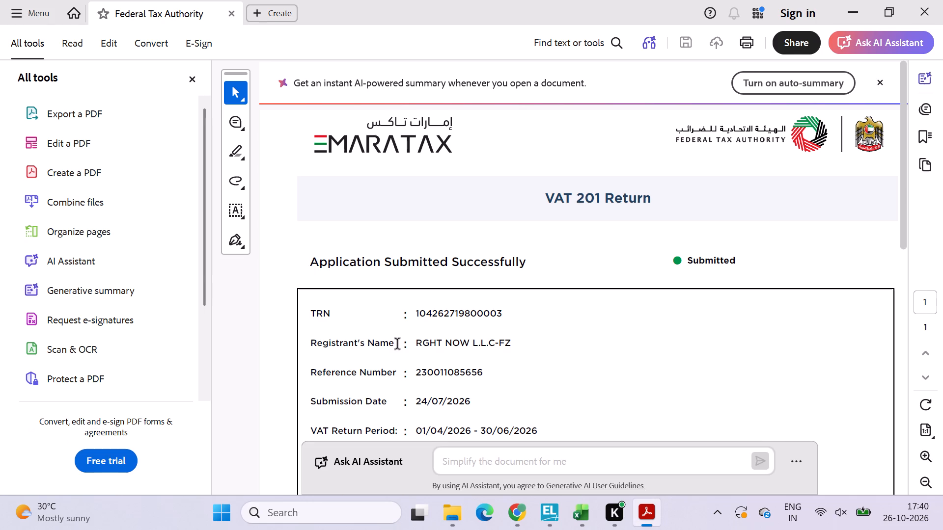
scroll(516, 393, down, 1)
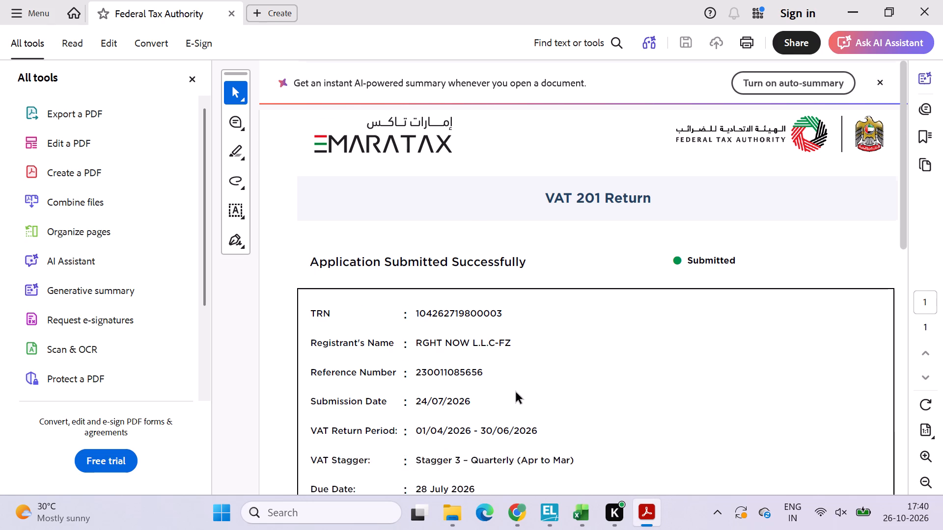
scroll(516, 393, down, 3)
scroll(516, 393, right, 1)
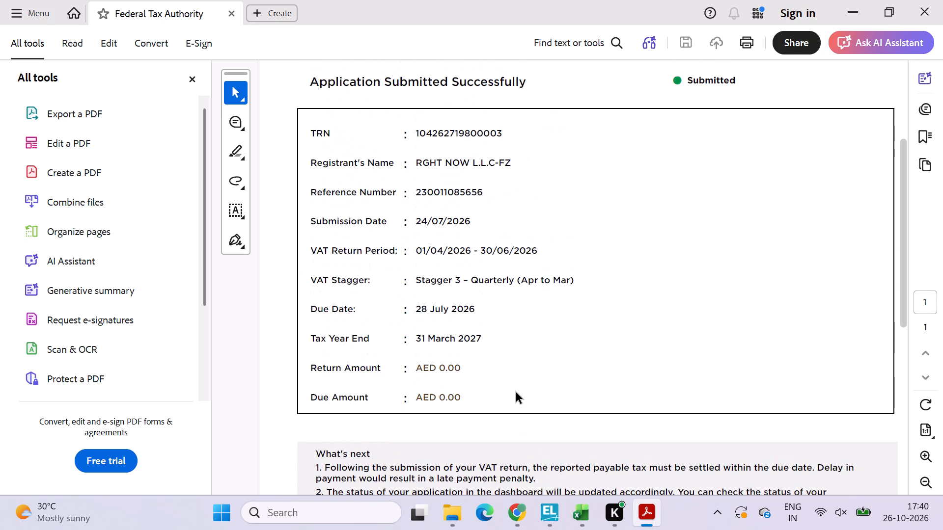
scroll(516, 393, down, 5)
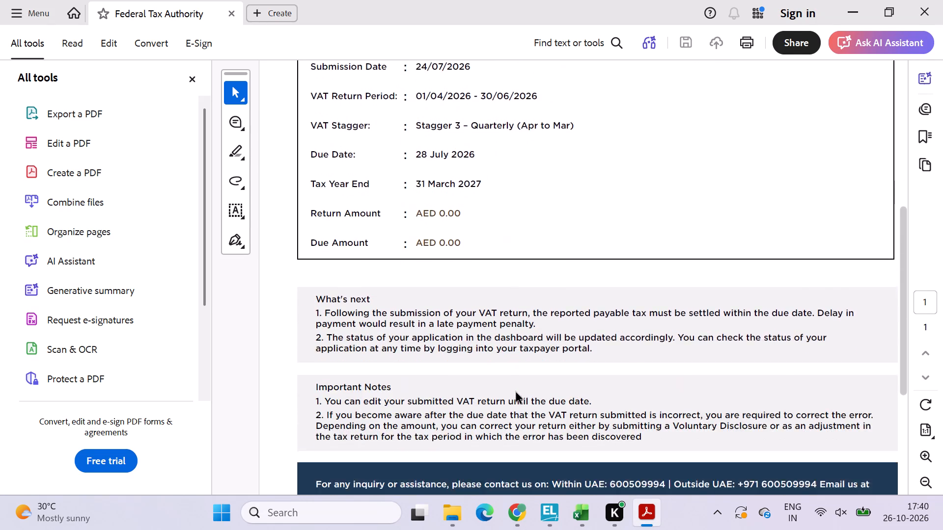
scroll(516, 393, down, 9)
scroll(516, 393, up, 3)
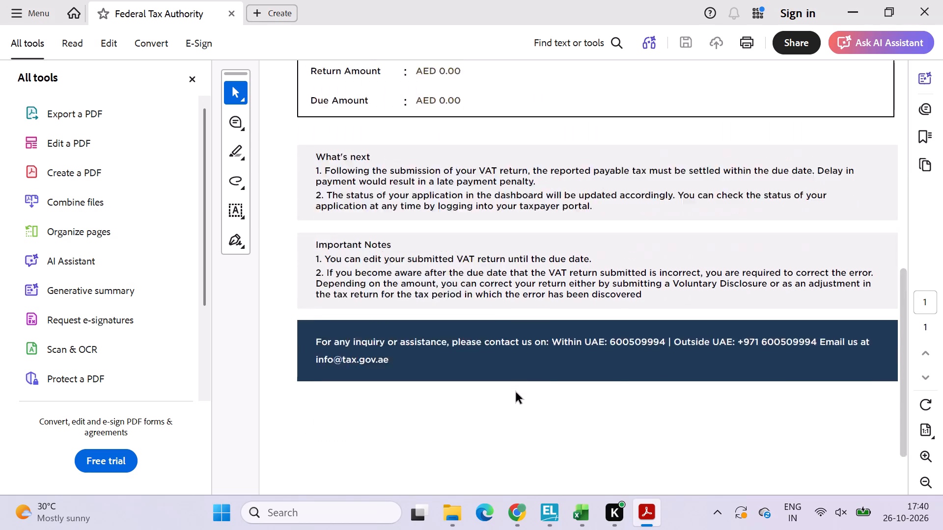
scroll(516, 393, up, 5)
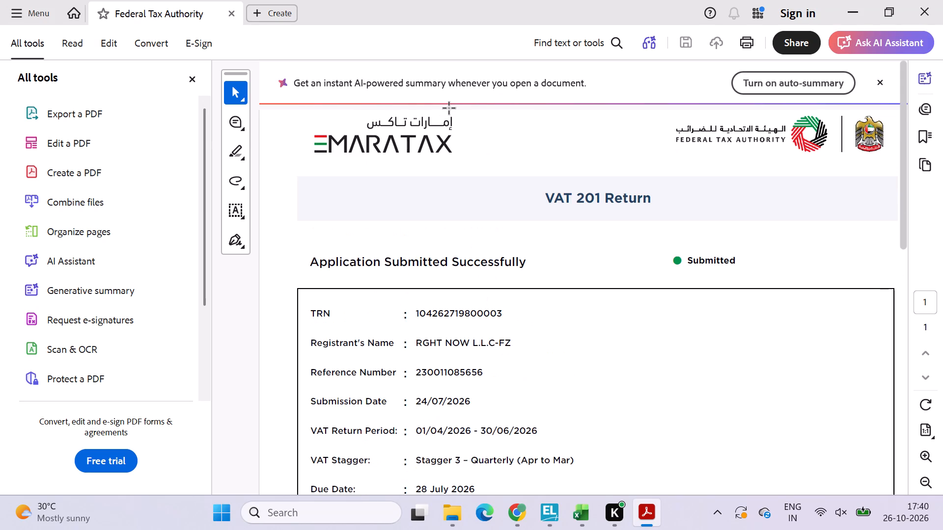
Return to the VAT 201 return in Chrome, accept the declaration that all information is true, accurate and complete, and submit the return.
key(alt+Tab)
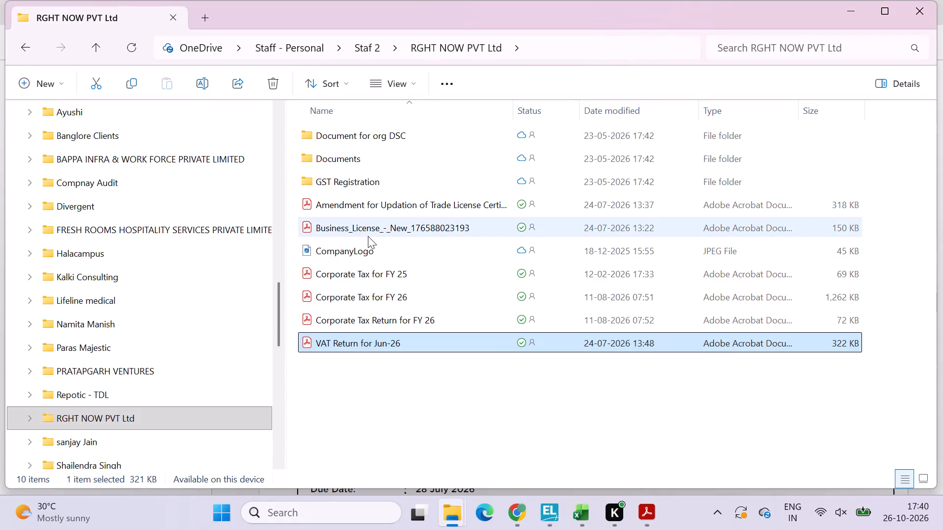
key(alt+Tab)
key(alt+Tab)
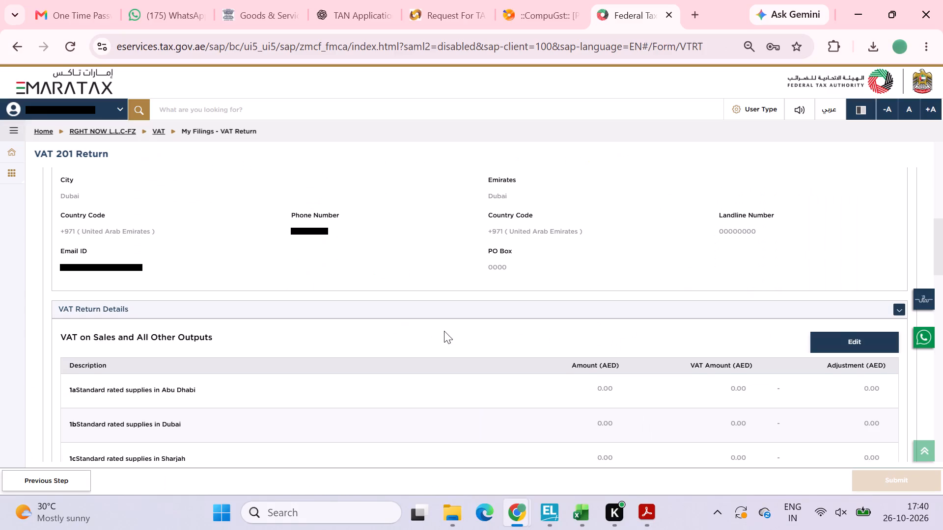
scroll(444, 331, down, 7)
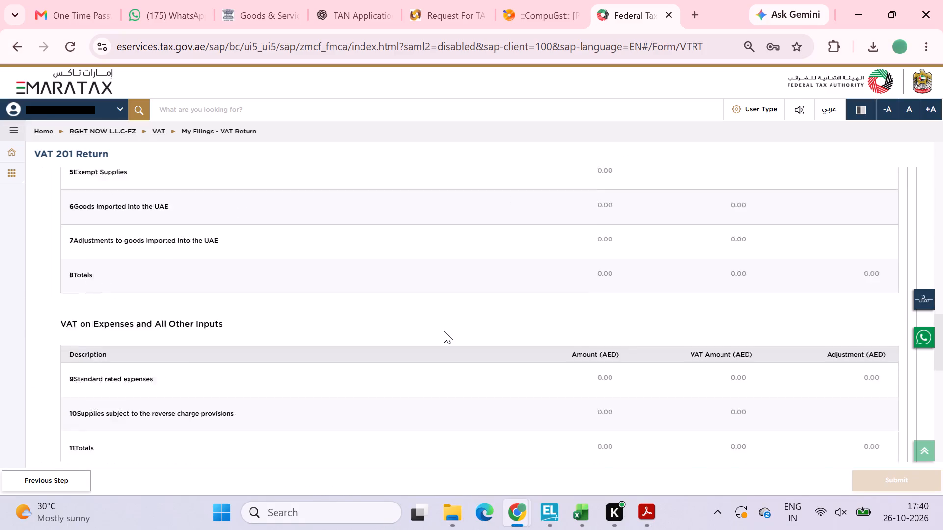
scroll(444, 331, down, 6)
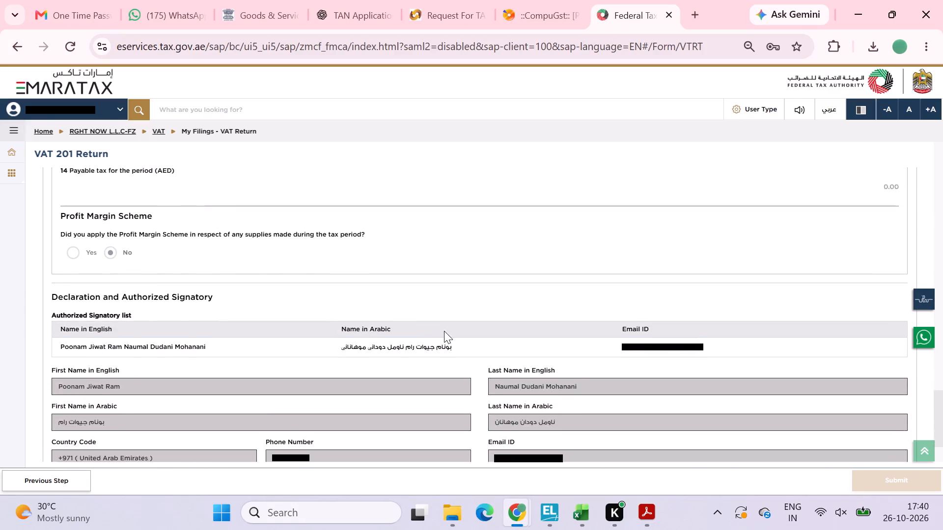
scroll(444, 331, down, 3)
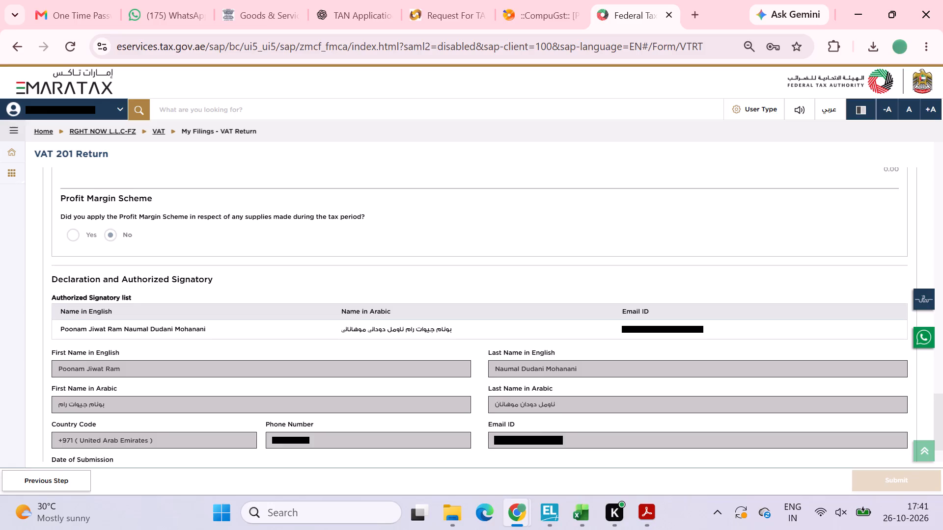
scroll(444, 331, down, 3)
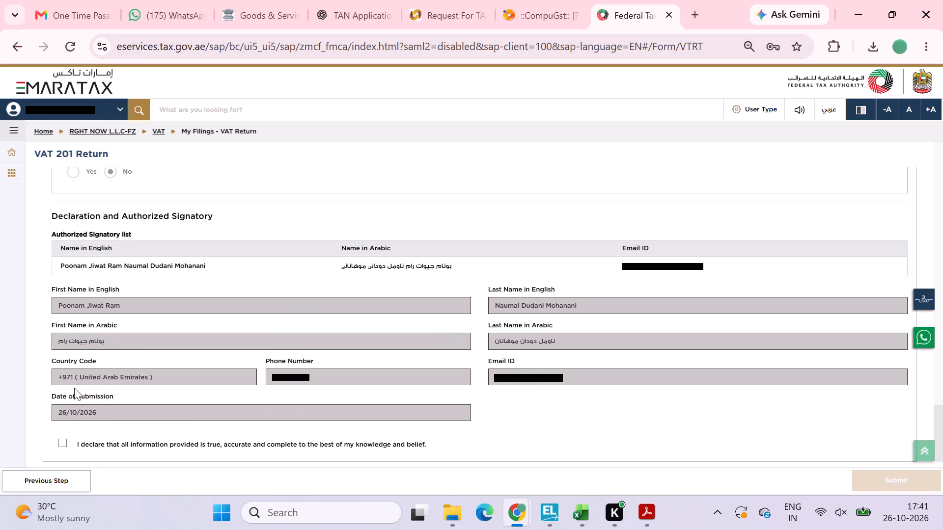
click(60, 442)
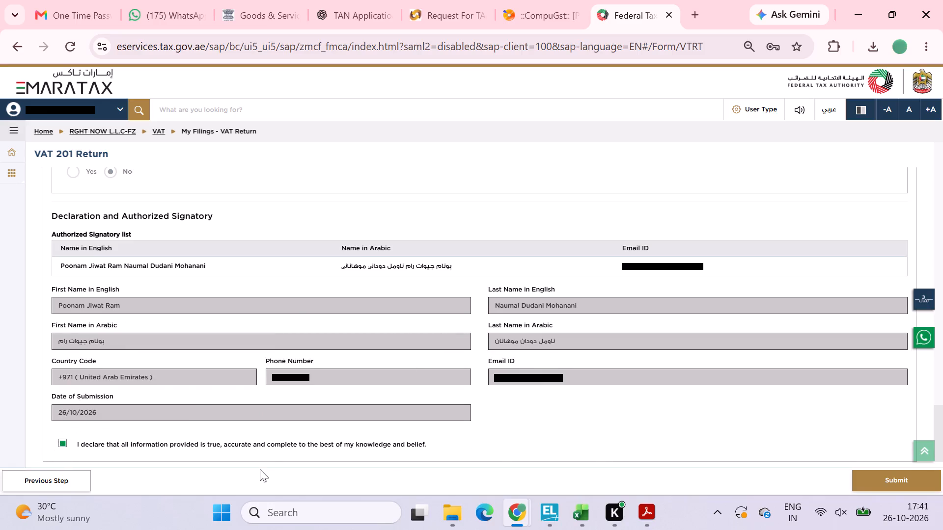
click(902, 477)
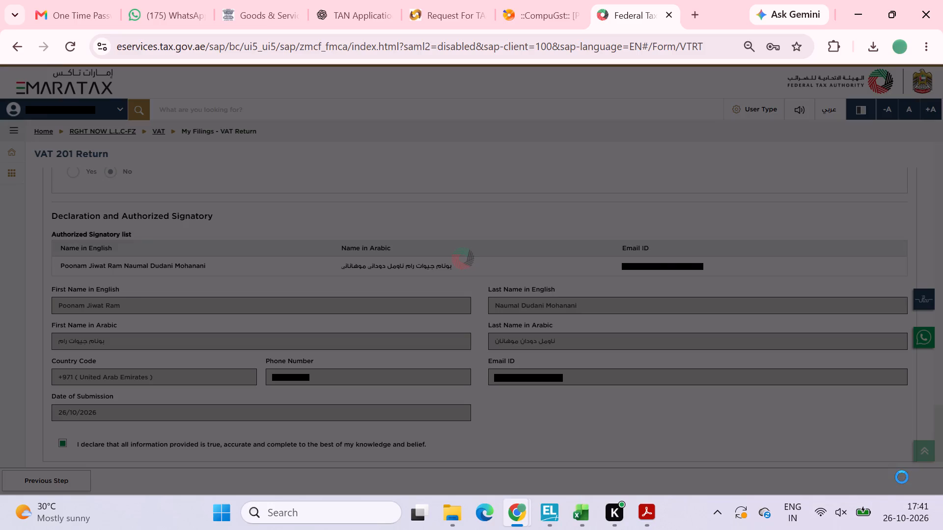
Download the VAT 201 submission acknowledgement and print it with Microsoft Print to PDF in landscape layout.
scroll(365, 314, down, 2)
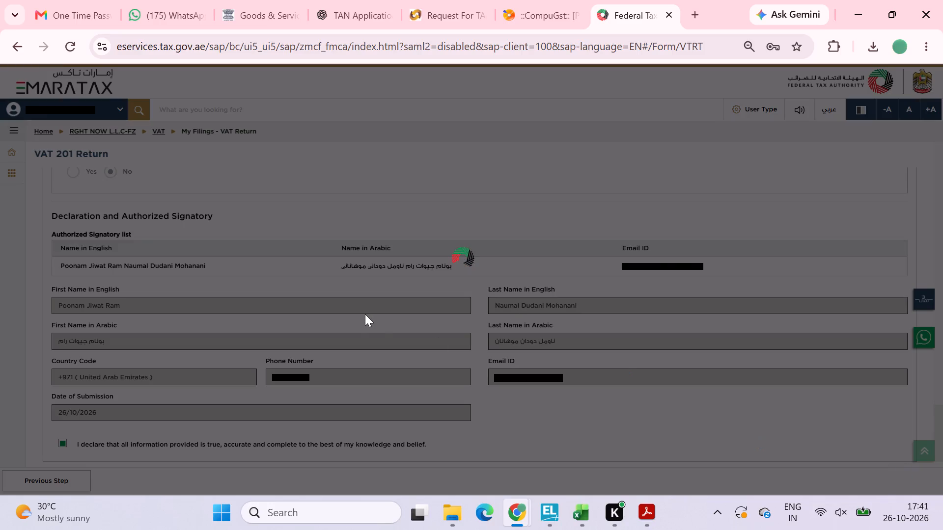
scroll(365, 314, down, 5)
scroll(521, 396, down, 5)
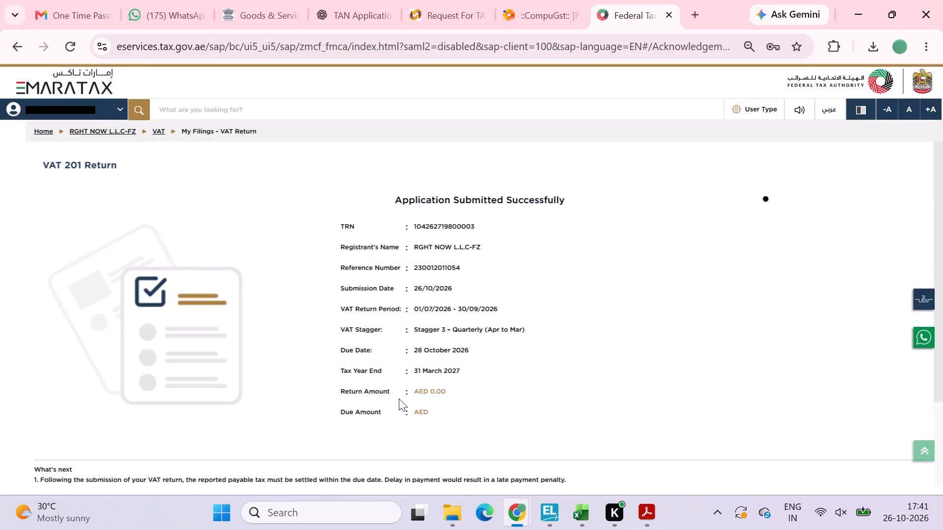
scroll(399, 398, down, 4)
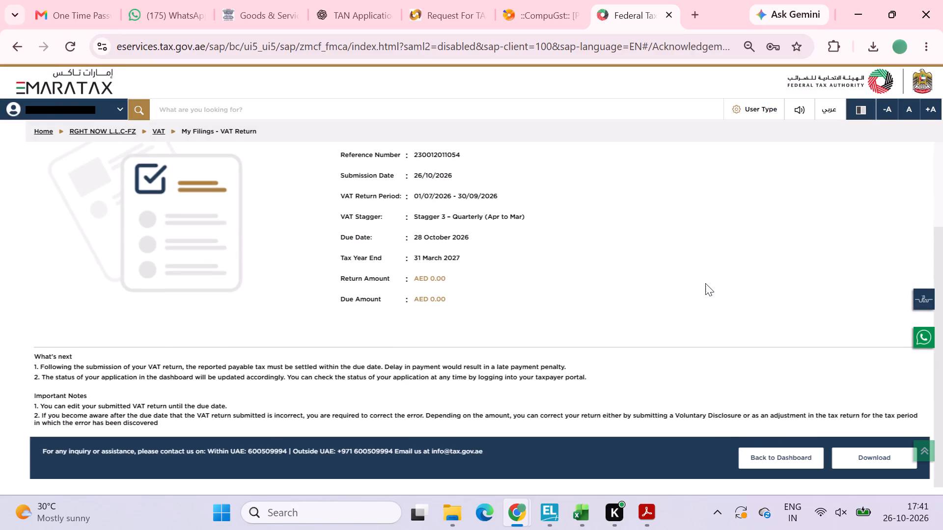
click(855, 460)
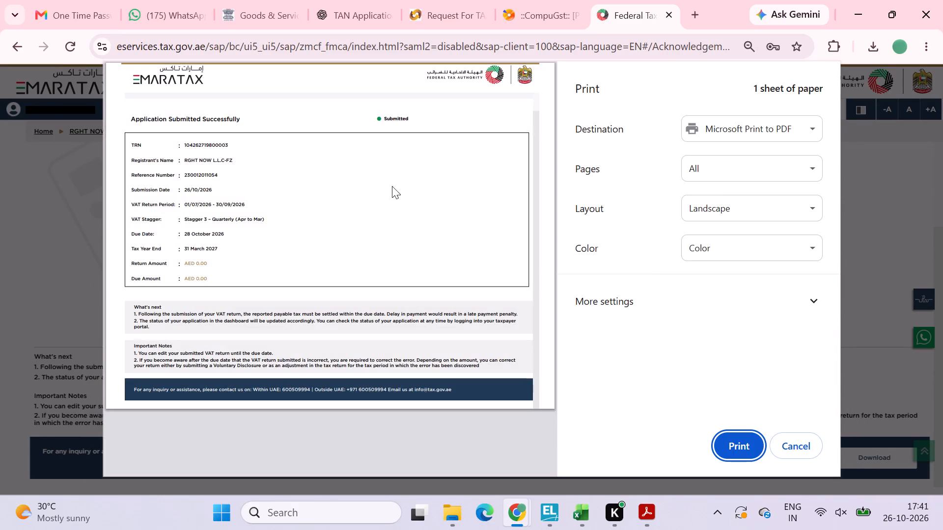
click(725, 438)
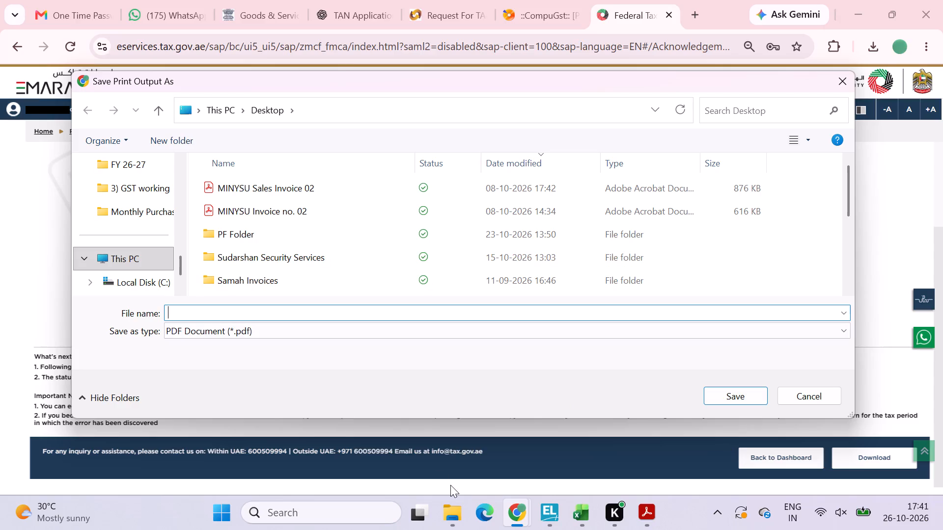
Switch to File Explorer and copy the path of the RGHT NOW PVT Ltd folder.
click(524, 465)
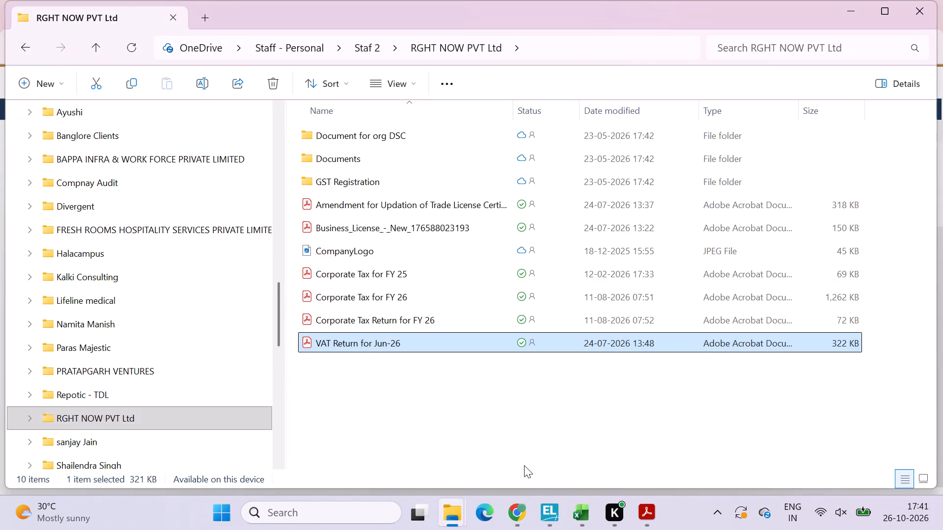
key(alt+d)
key(ctrl+c)
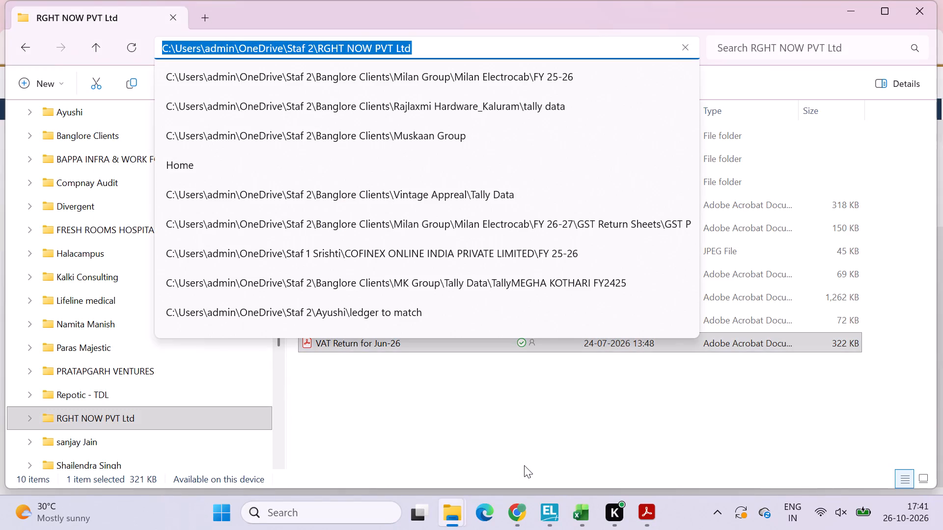
Return to Chrome and save the printed acknowledgement in the RGHT NOW PVT Ltd folder as VAT Return for Sep-26.
key(alt+Tab)
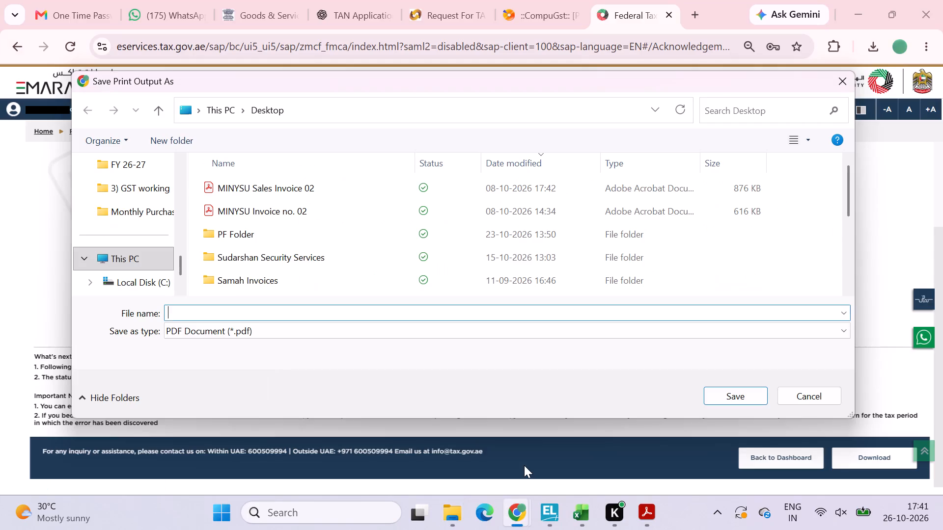
key(ctrl+v)
key(Return)
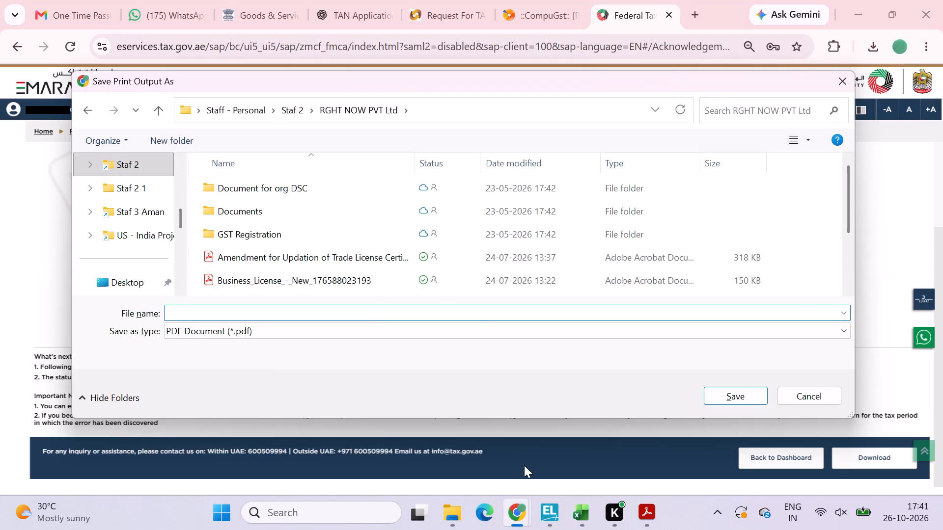
scroll(327, 264, down, 4)
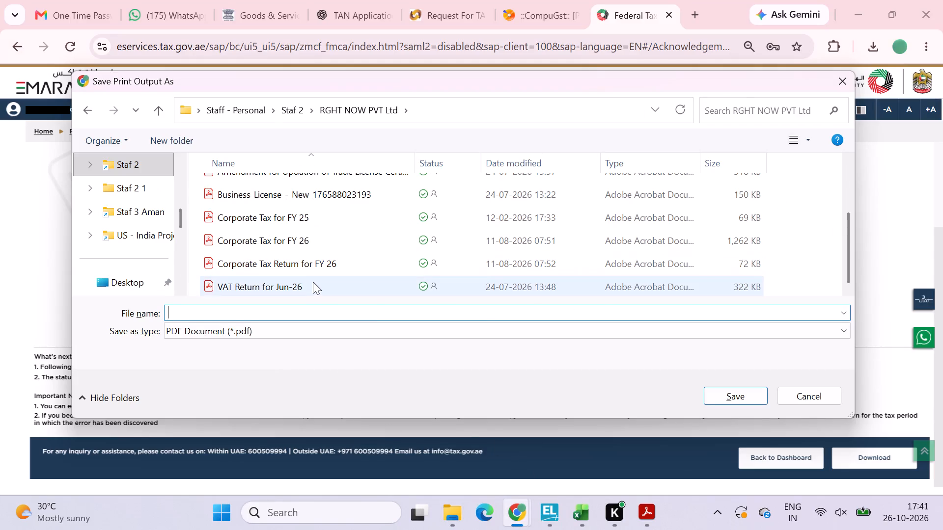
click(312, 280)
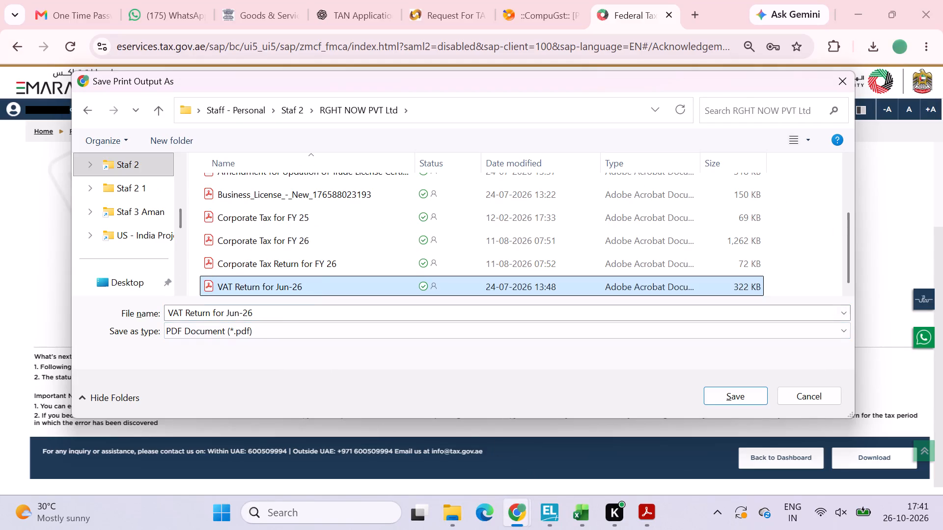
click(242, 312)
click(242, 312)
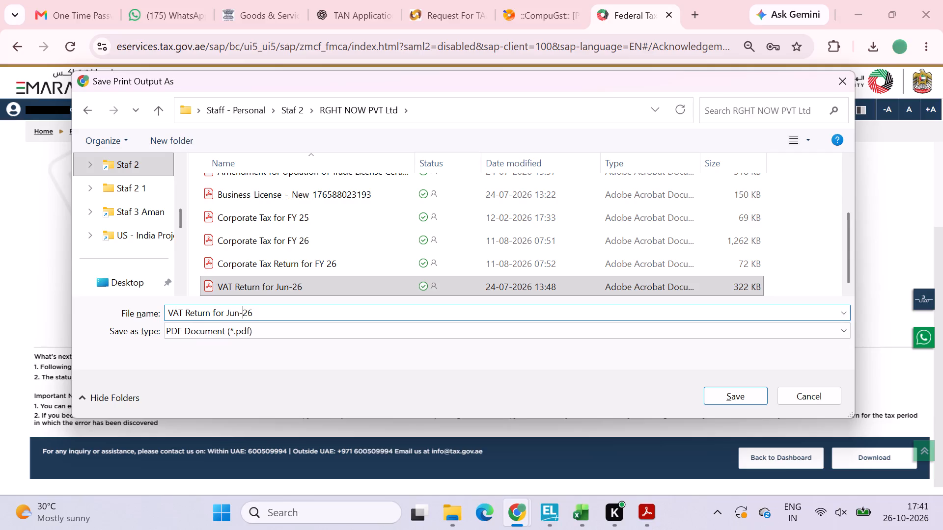
click(240, 311)
key(BackSpace)
key(BackSpace)
key(BackSpace)
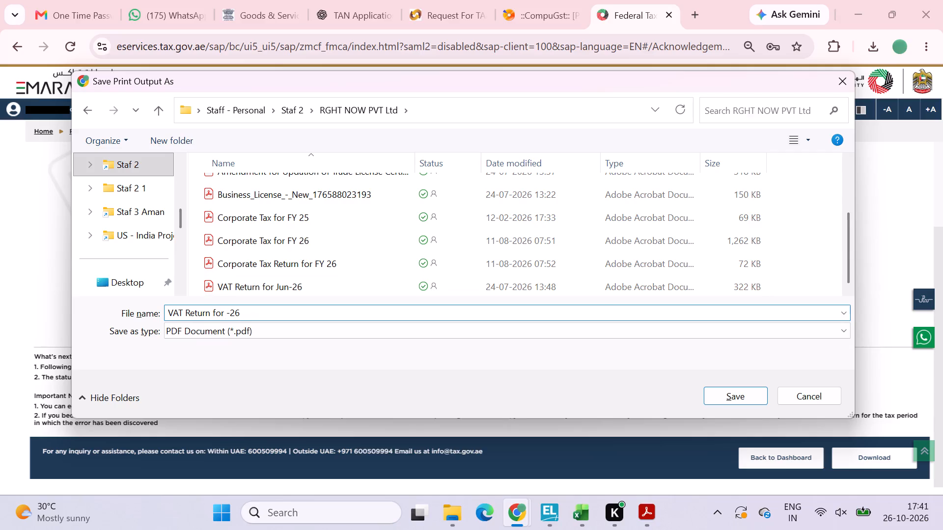
key(shift+s)
text(ep)
key(Return)
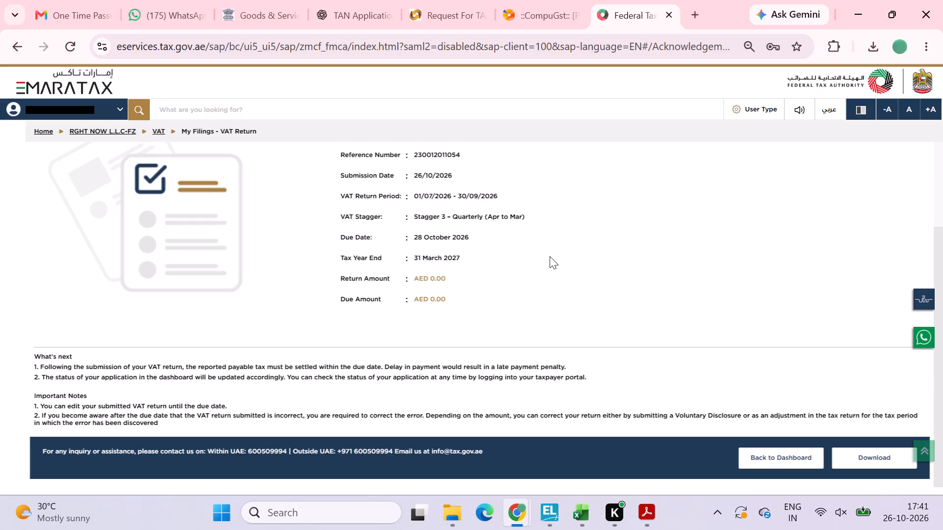
Examine the saved VAT Return for Sep-26 PDF in Acrobat, checking the acknowledgement's submission details and notes.
scroll(550, 256, up, 1)
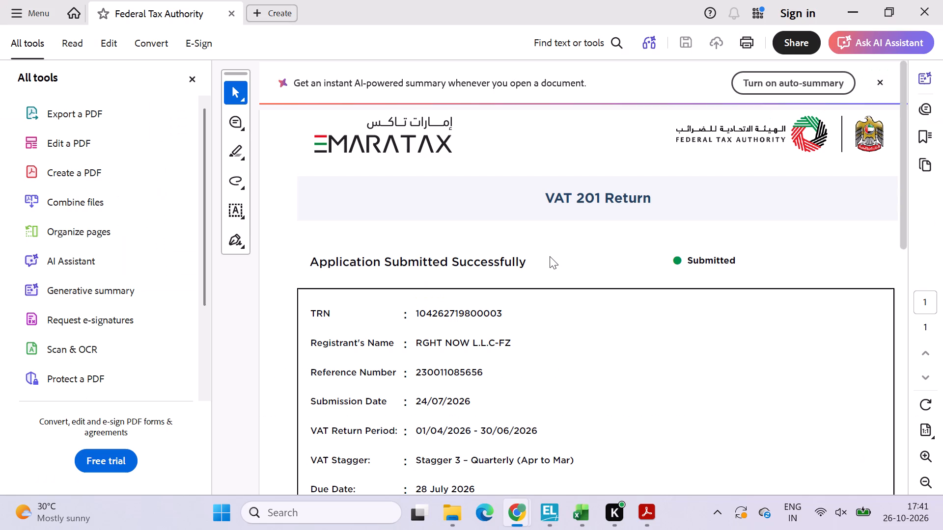
scroll(550, 256, up, 1)
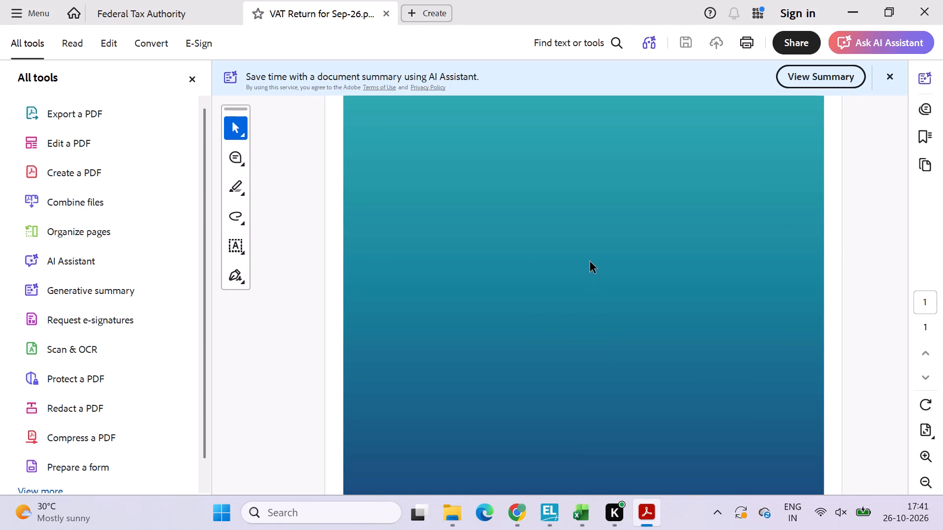
scroll(590, 262, up, 9)
scroll(590, 262, down, 5)
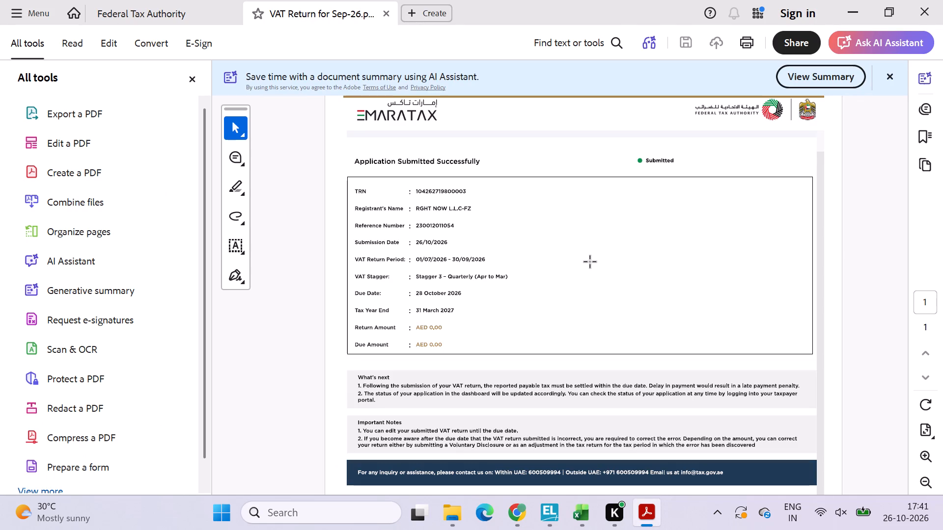
scroll(590, 262, up, 5)
scroll(590, 262, down, 5)
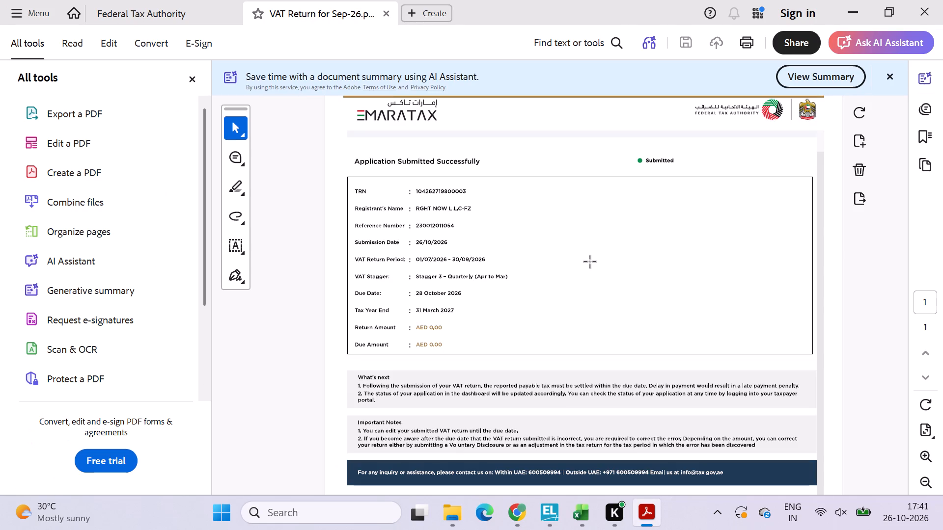
scroll(590, 262, down, 4)
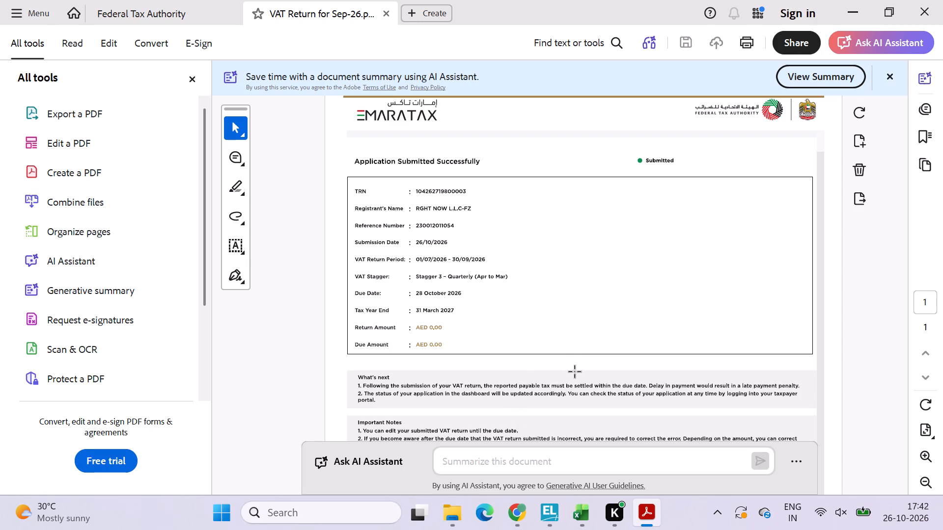
scroll(575, 372, down, 2)
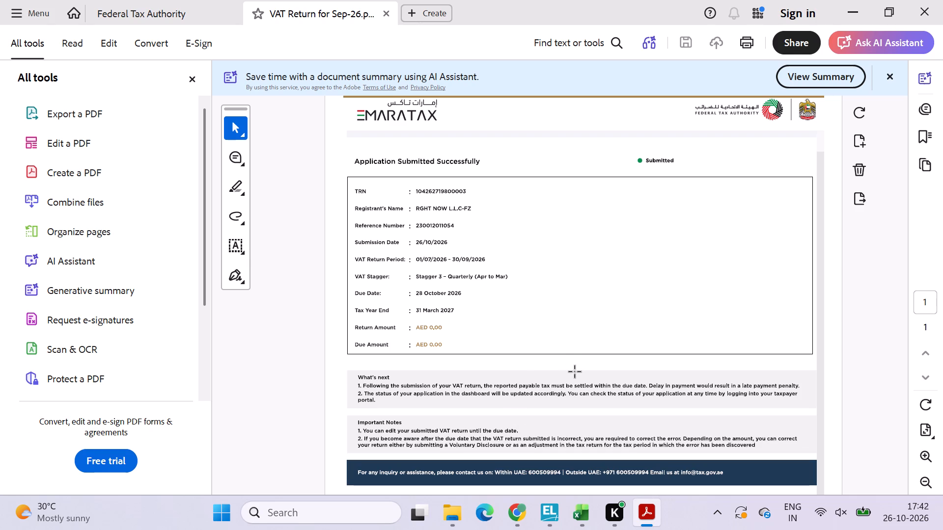
scroll(575, 372, down, 3)
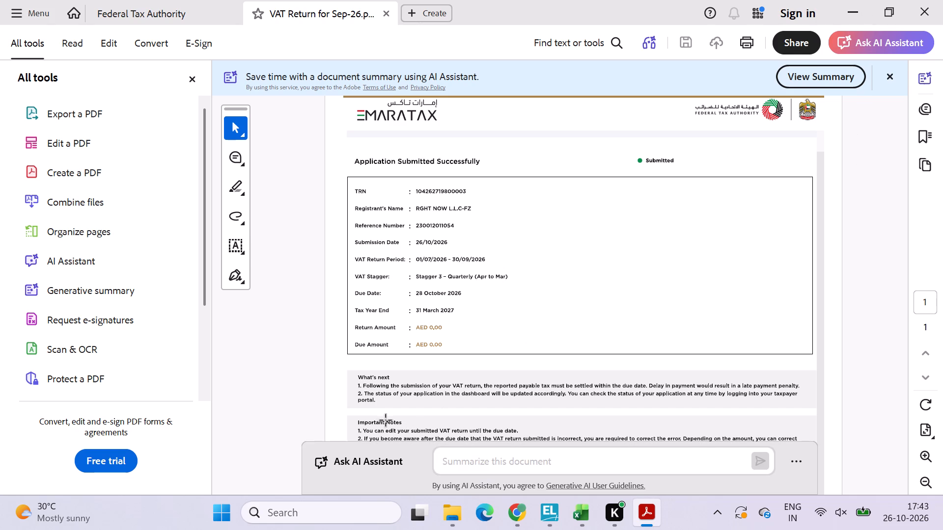
Switch to the RGHT NOW PVT Ltd folder in File Explorer and select the VAT Return for Sep-26 PDF.
click(443, 507)
click(531, 453)
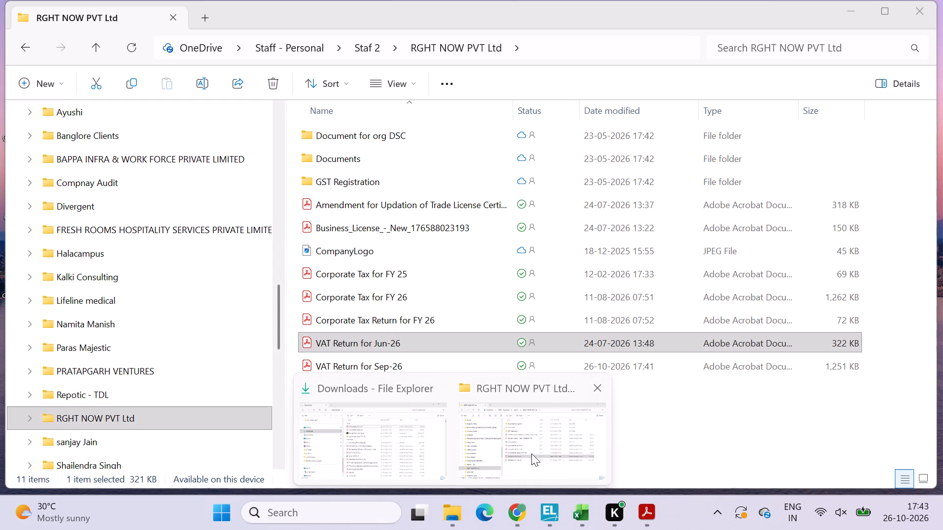
click(391, 368)
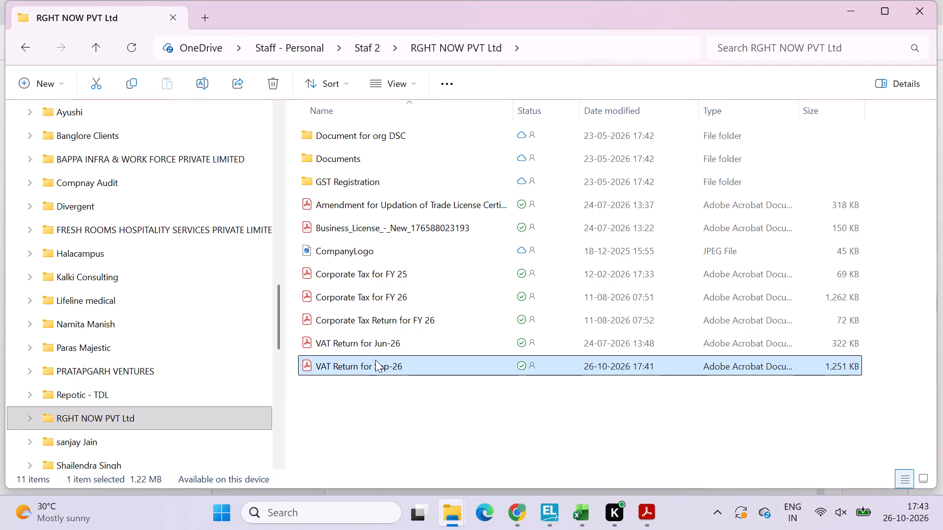
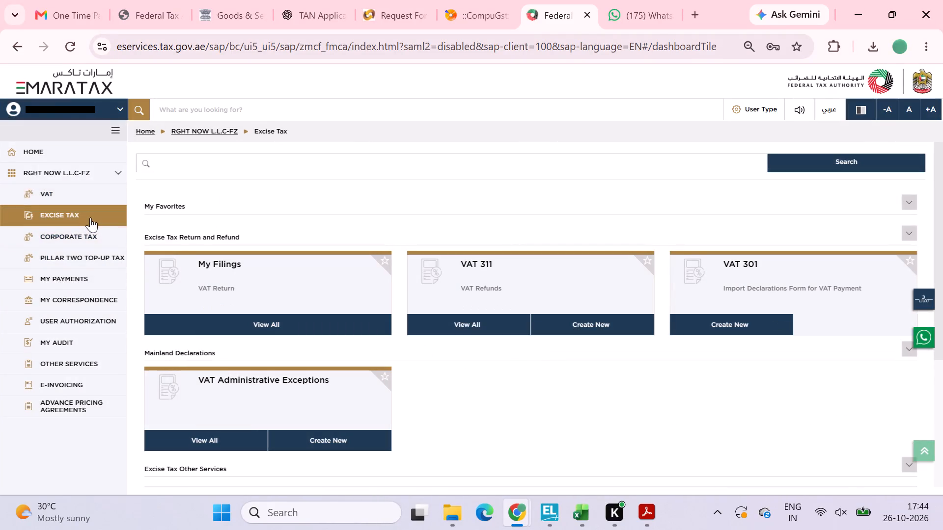
Examine the Excise Tax services and the Corporate Tax filings of RGHT NOW L.L.C-FZ, including the actions available for each submitted return.
scroll(323, 387, down, 4)
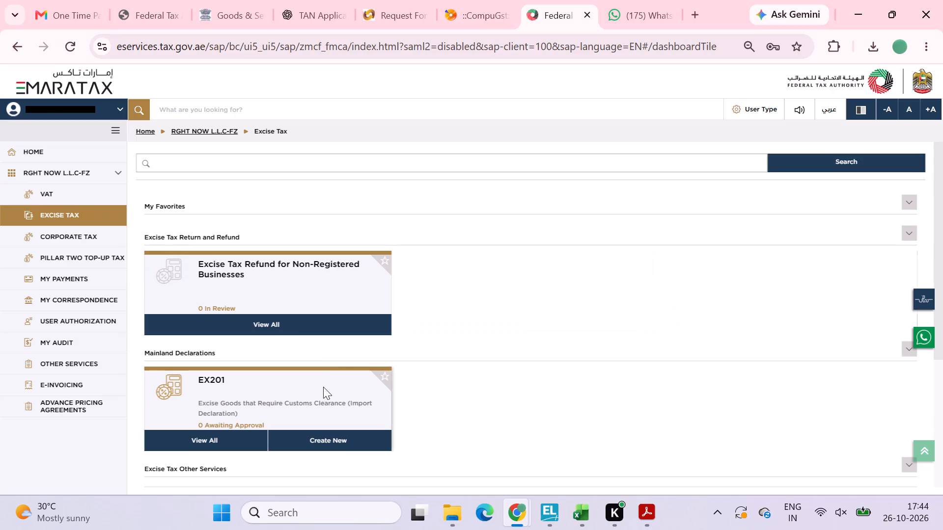
scroll(323, 387, up, 2)
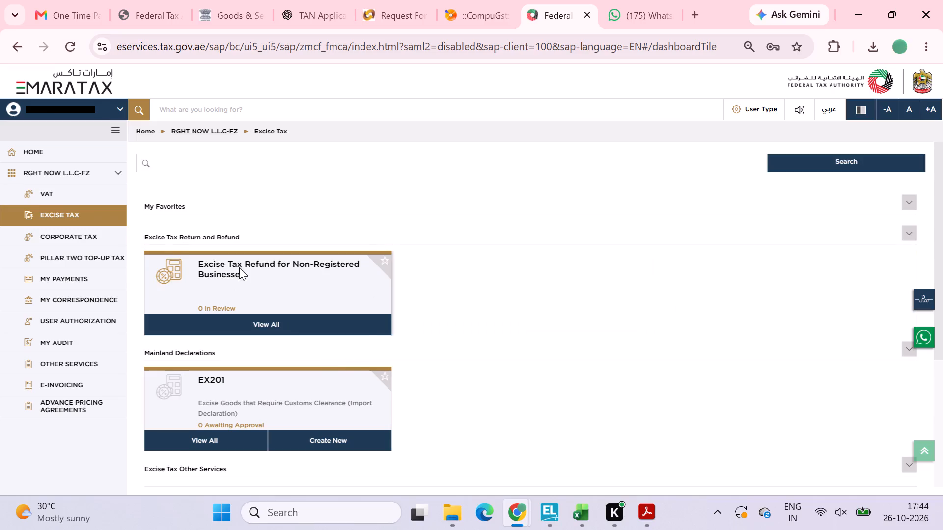
click(100, 235)
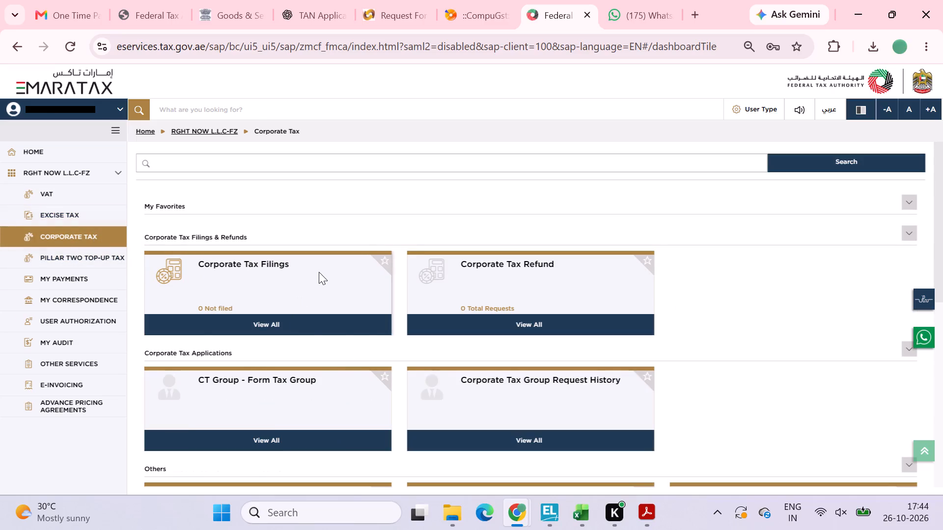
click(309, 325)
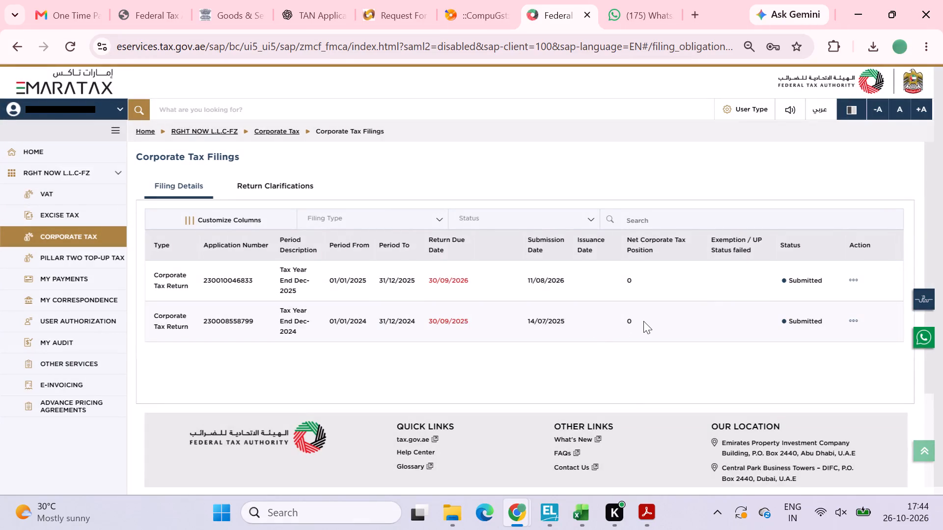
click(857, 324)
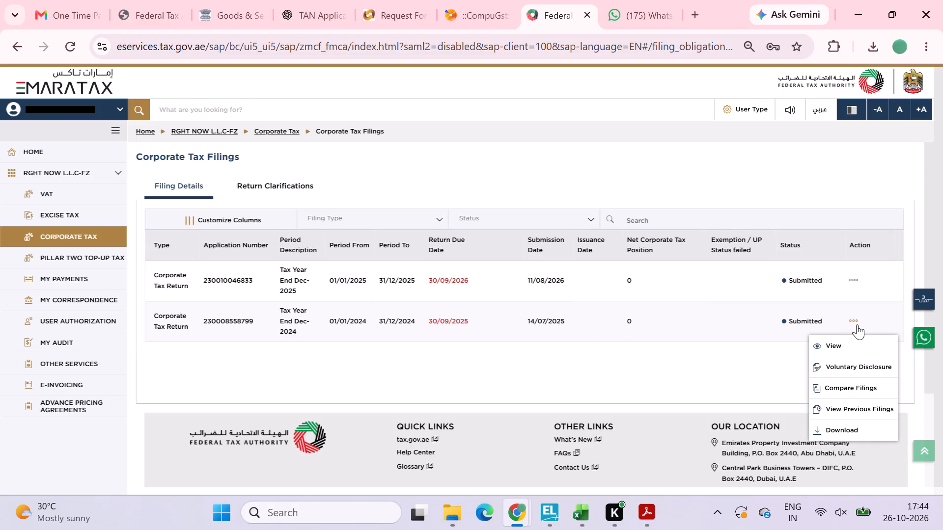
click(857, 276)
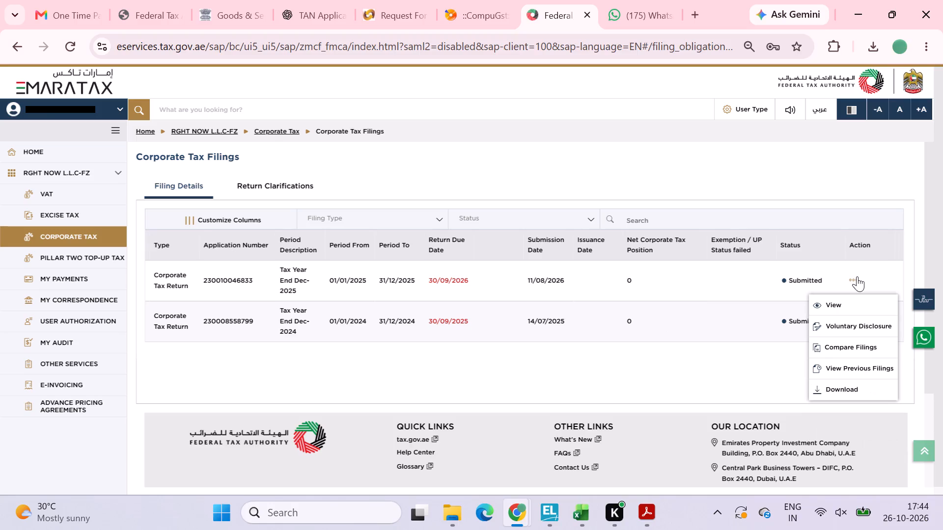
click(610, 379)
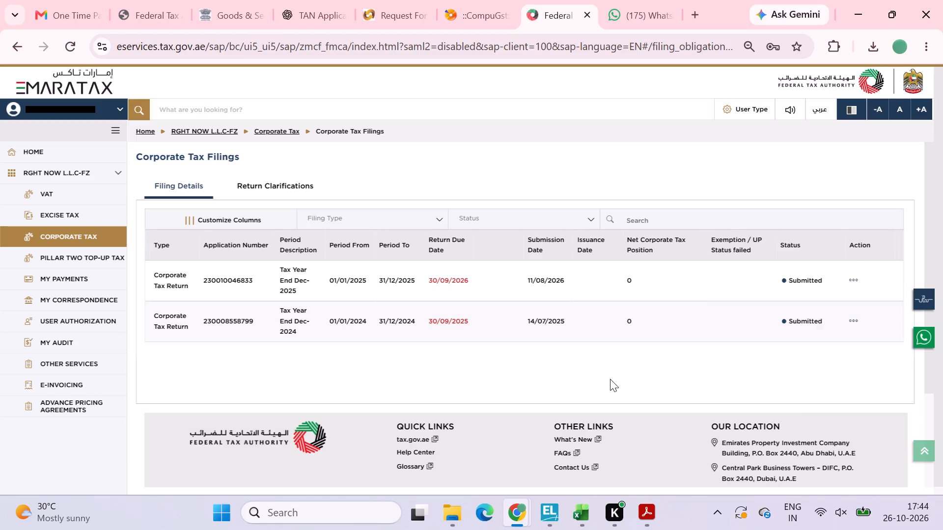
Check the company's audit and review cases, and examine its outstanding VAT, corporate tax and other payments.
click(83, 348)
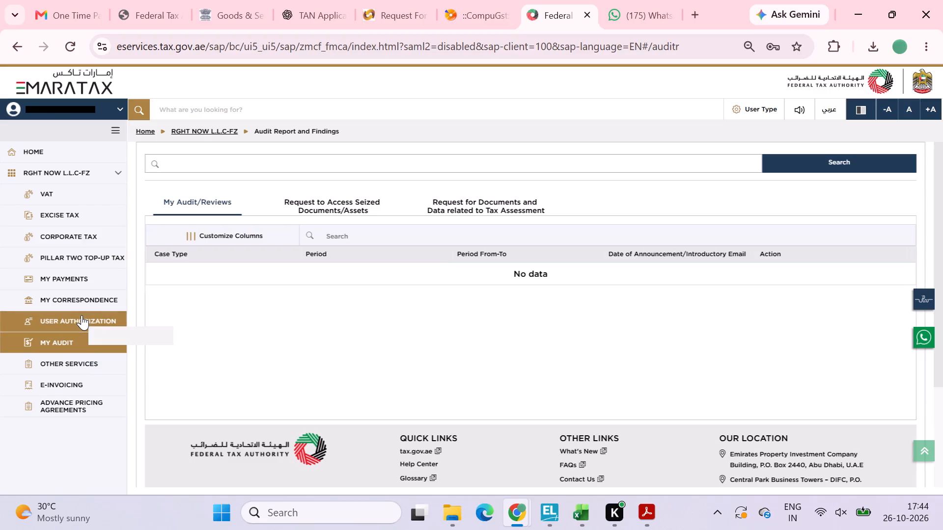
click(93, 283)
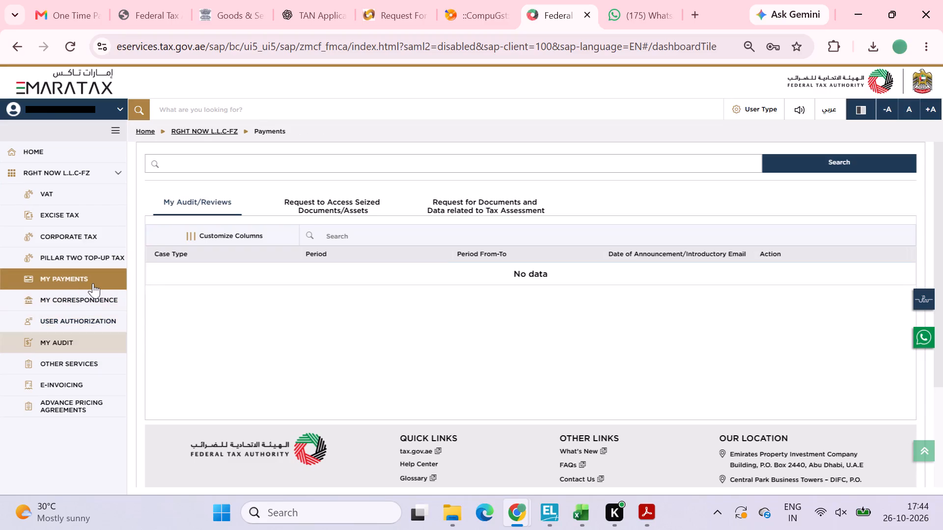
scroll(253, 335, down, 2)
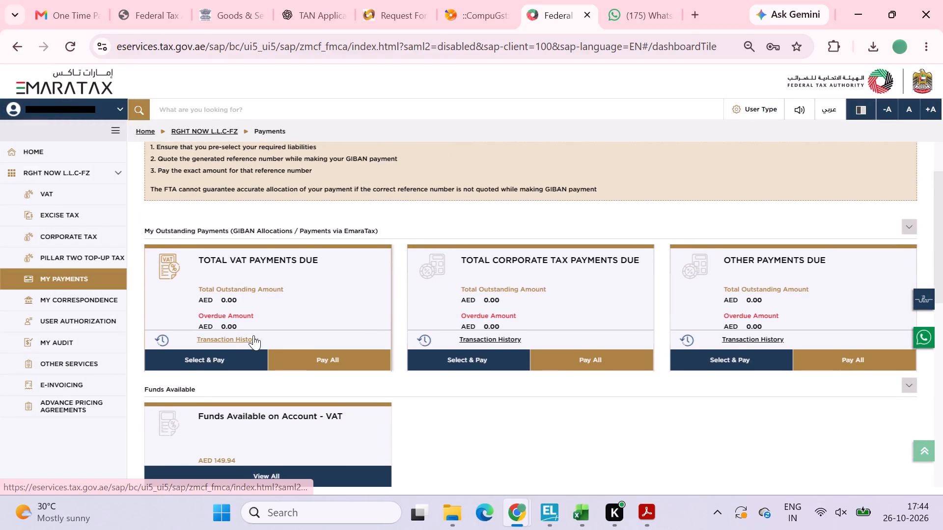
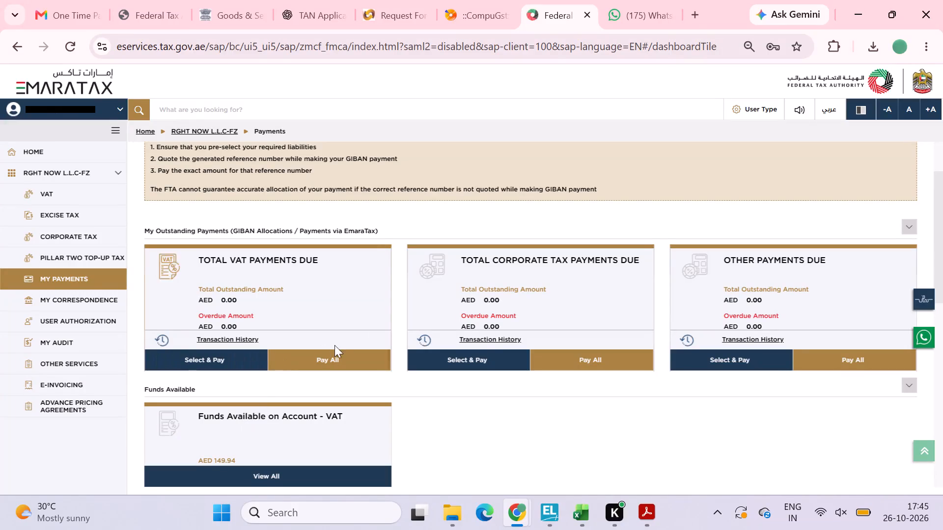
Examine the company's funds available on its VAT account, penalty installment payments due, applications pending payment and advance payments.
scroll(448, 309, down, 2)
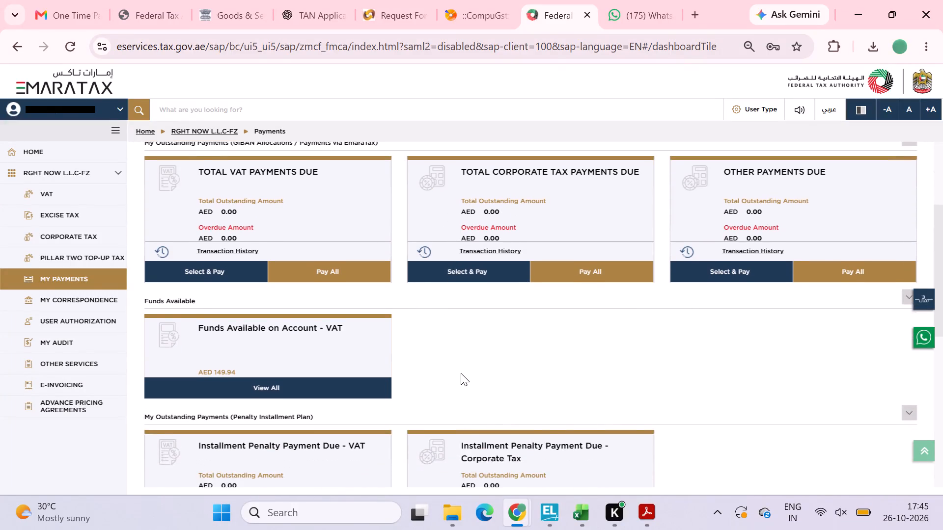
scroll(461, 373, down, 1)
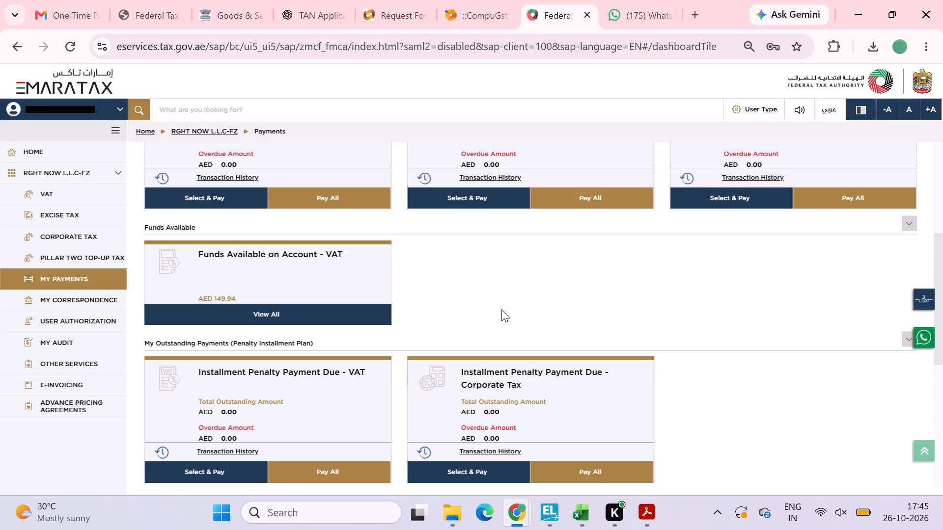
scroll(503, 320, down, 2)
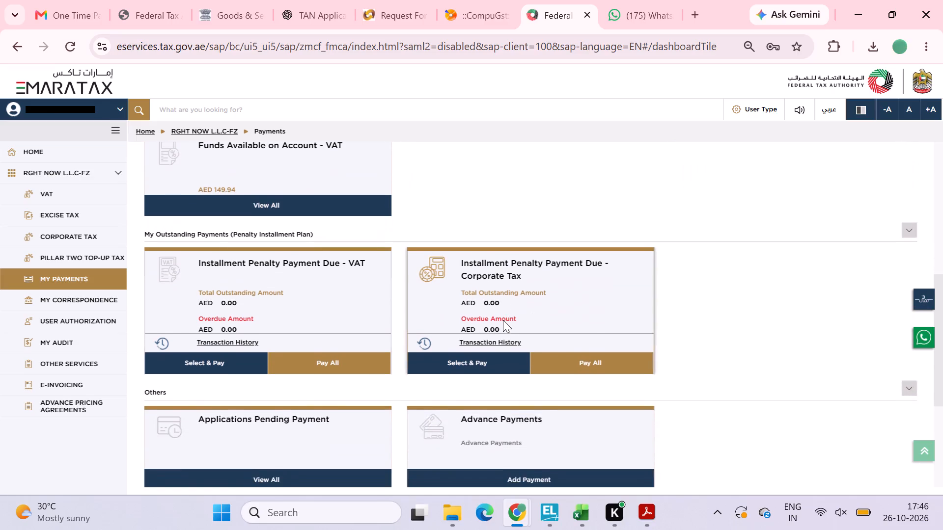
scroll(564, 202, down, 3)
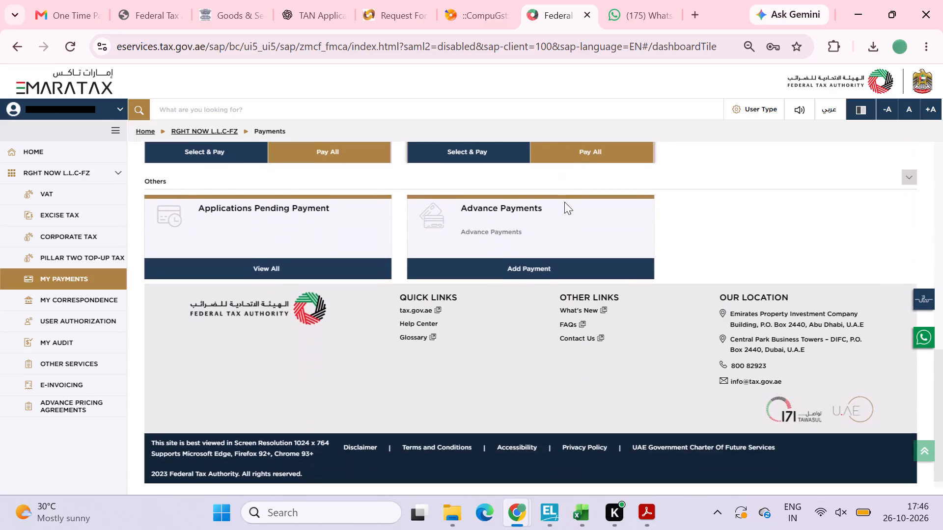